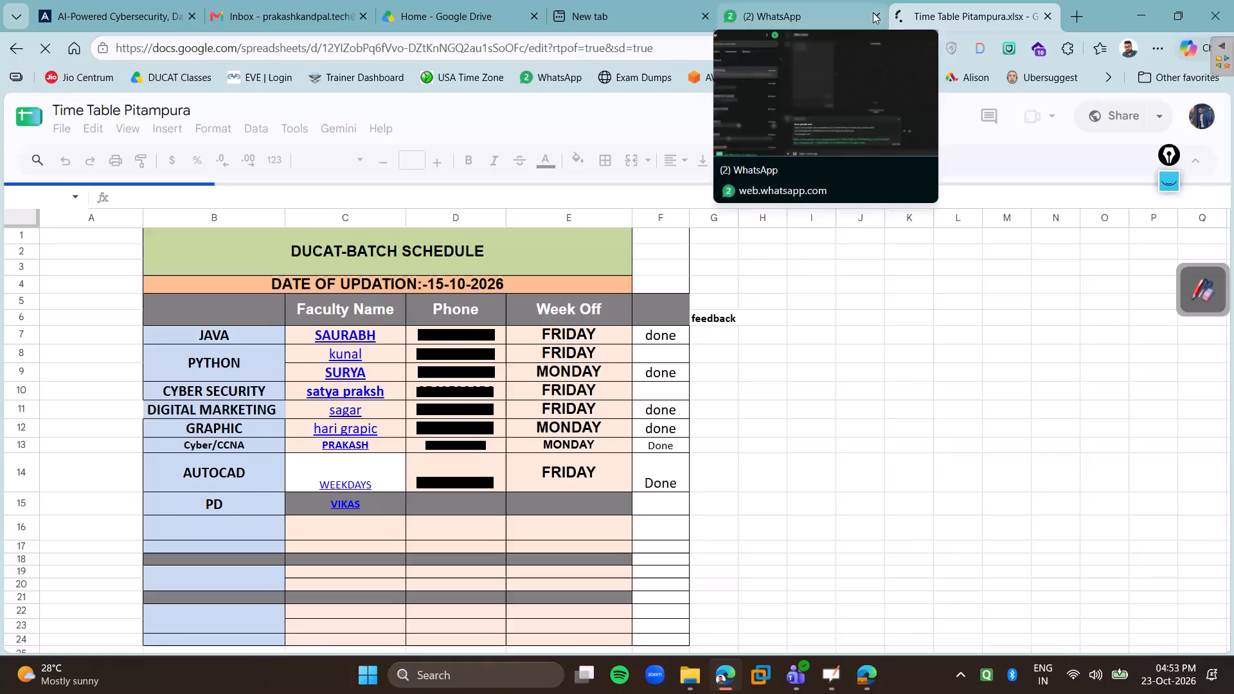
# Close the WhatsApp browser tab.
pyautogui.click(873, 12)
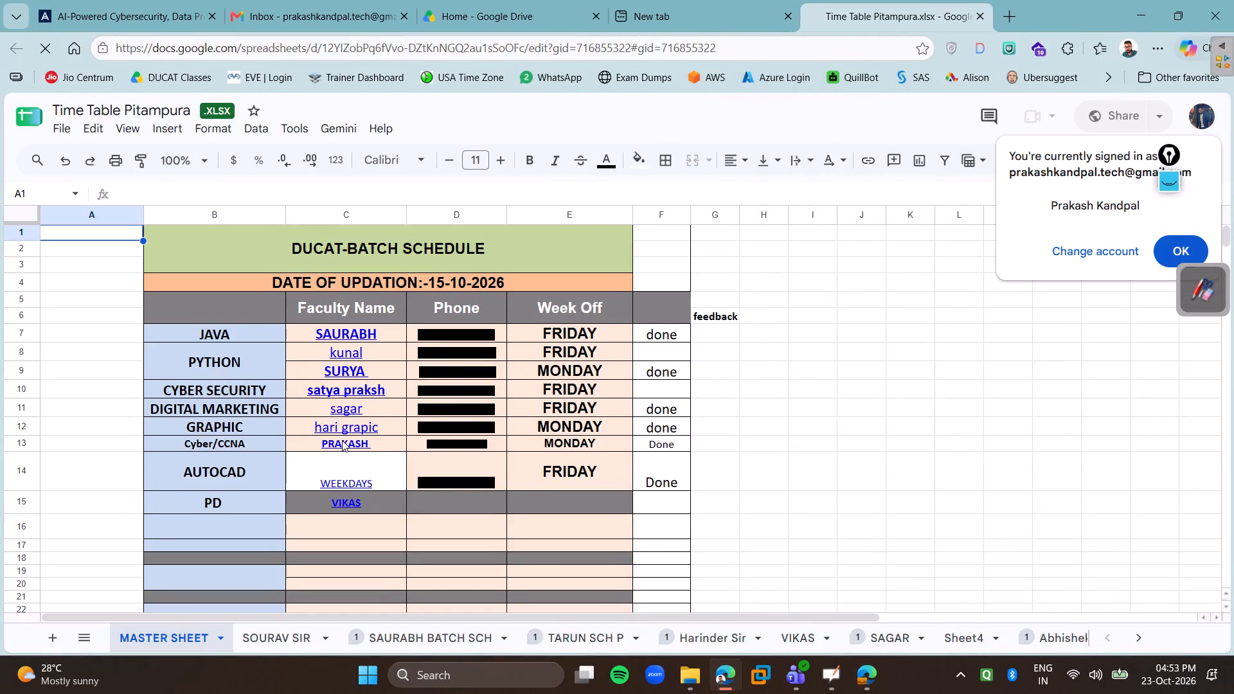
# Re-enter the course label in cell B13 of the master sheet in capitals as CYBER/CCNA and save.
pyautogui.doubleClick(342, 443)
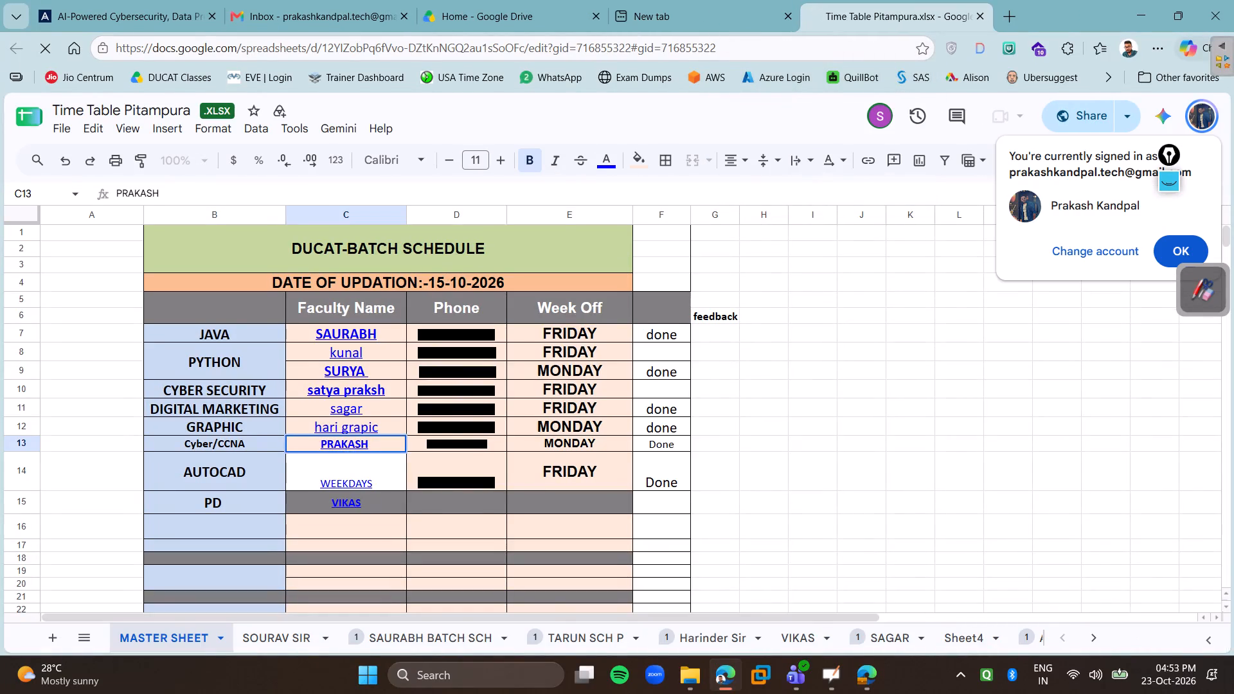
pyautogui.click(242, 437)
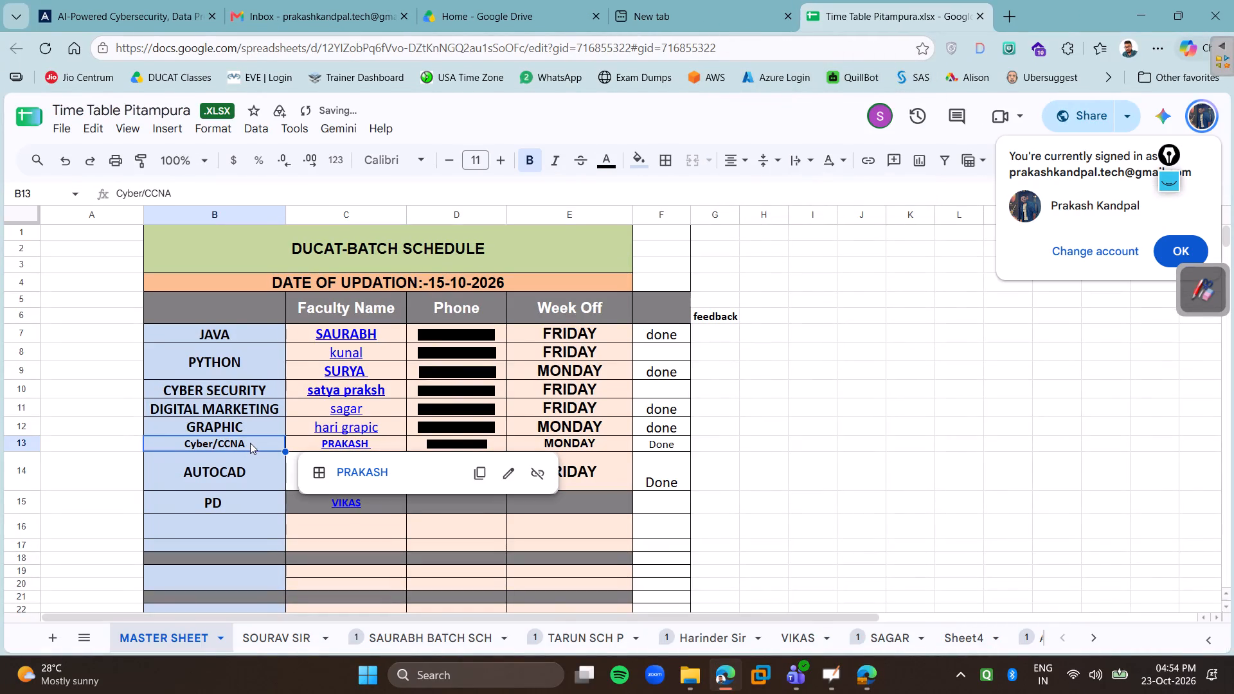
pyautogui.click(255, 442)
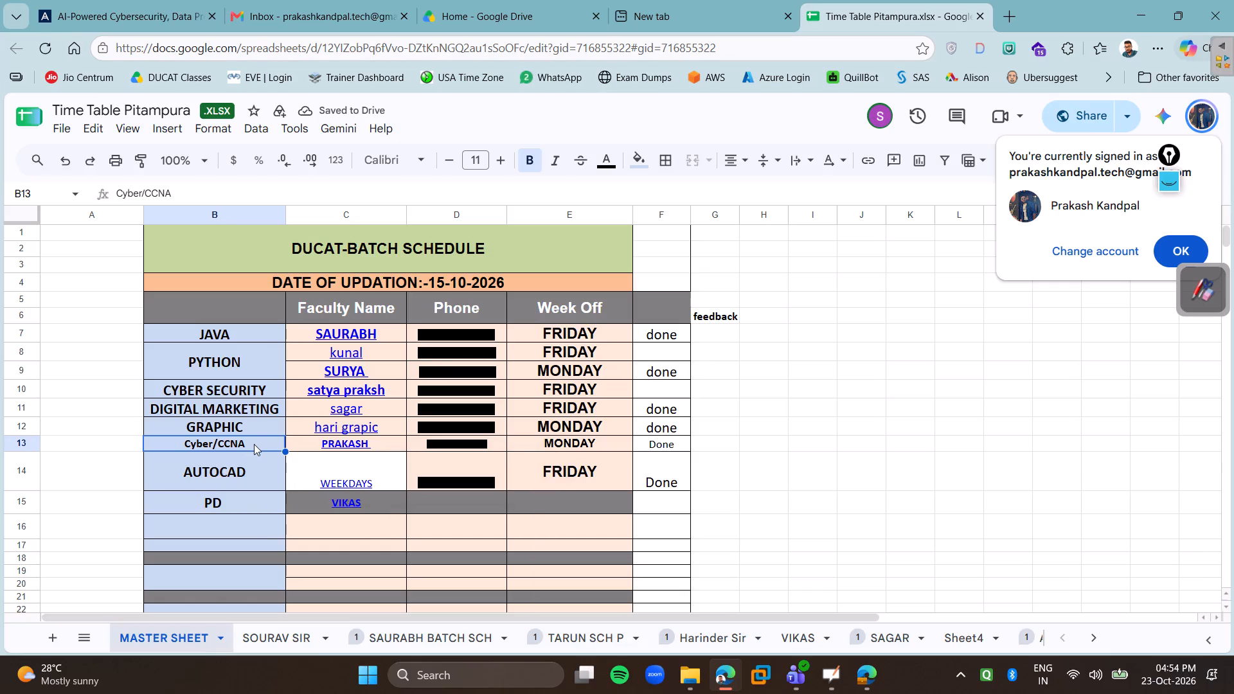
pyautogui.hotkey('shift', 'c')
pyautogui.write('yber')
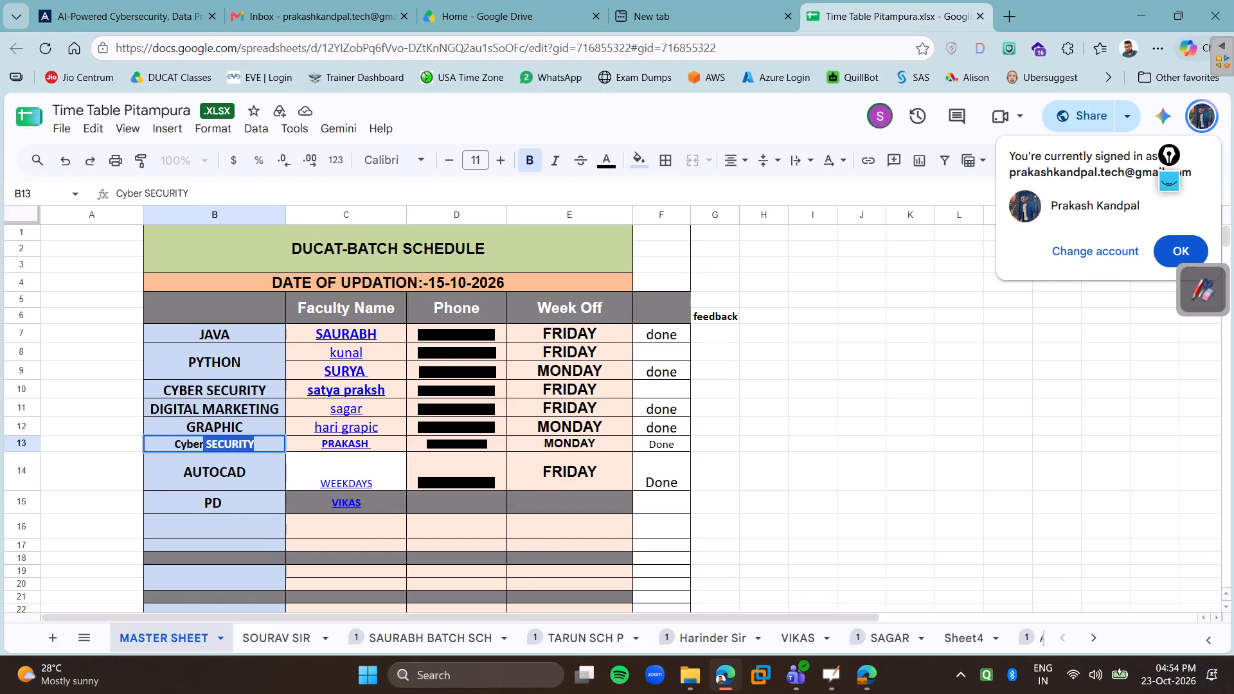
pyautogui.press('BackSpace')
pyautogui.press('BackSpace')
pyautogui.press('BackSpace')
pyautogui.press('BackSpace')
pyautogui.press('BackSpace')
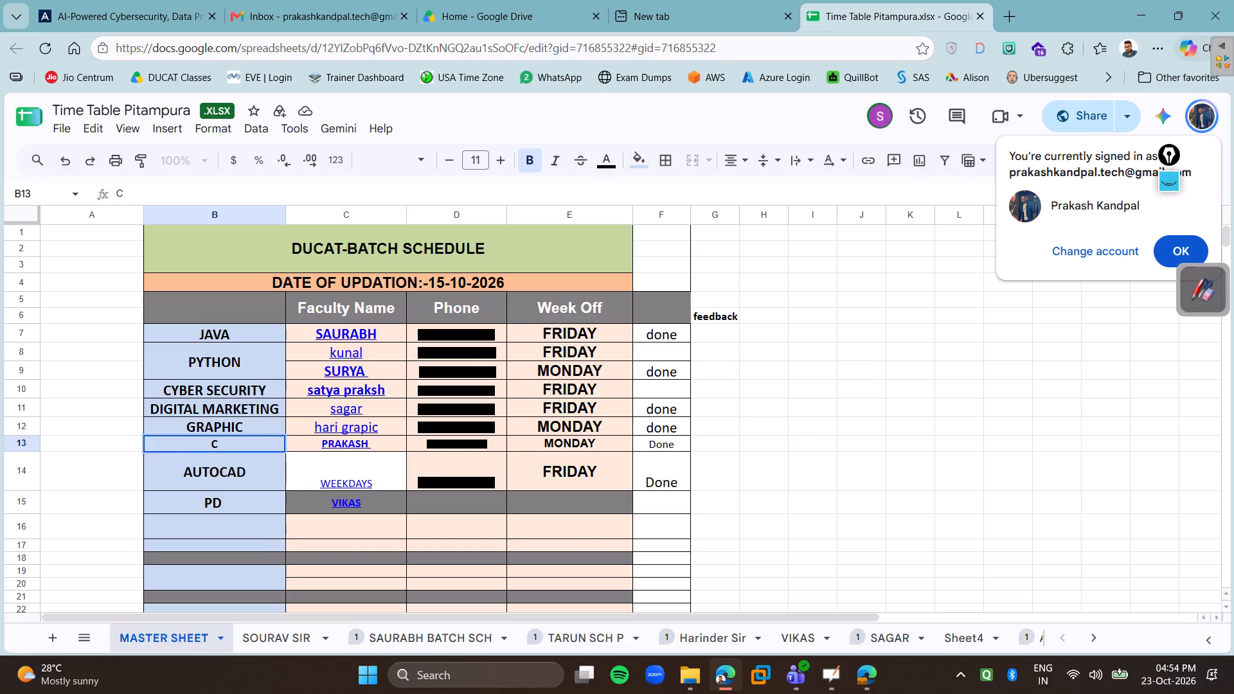
pyautogui.press('y')
pyautogui.press('BackSpace')
pyautogui.press('BackSpace')
pyautogui.press('BackSpace')
pyautogui.write('CYBER')
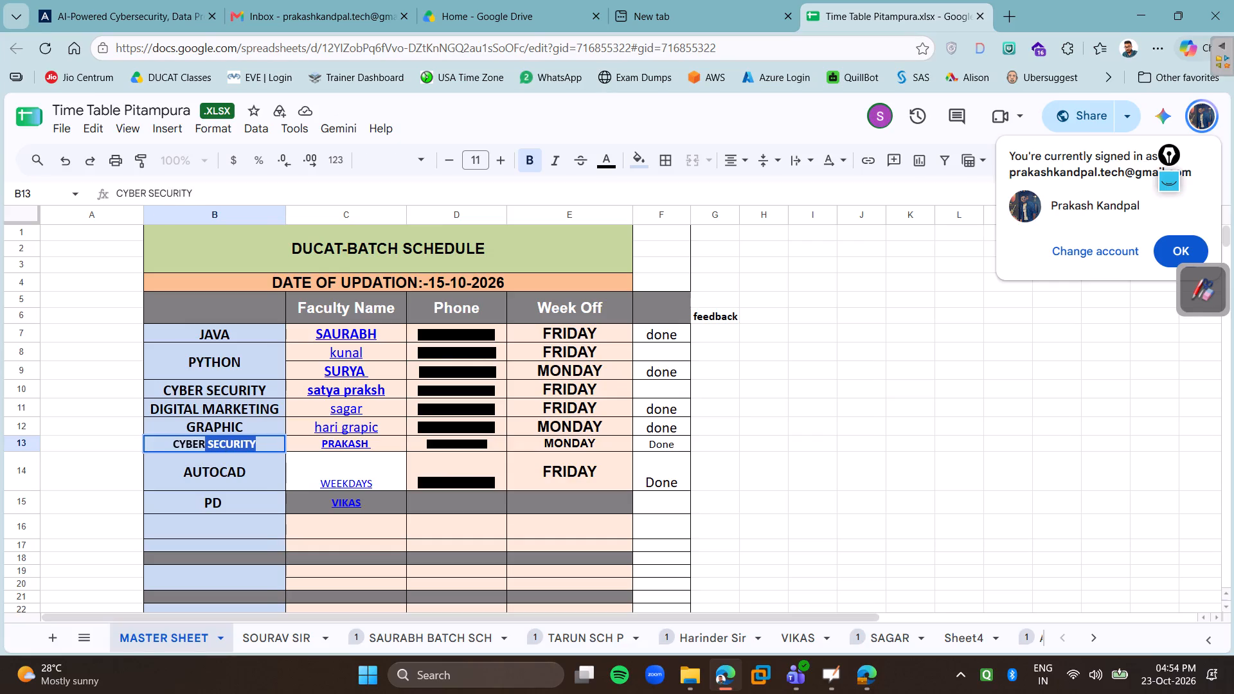
pyautogui.write('/CCNA')
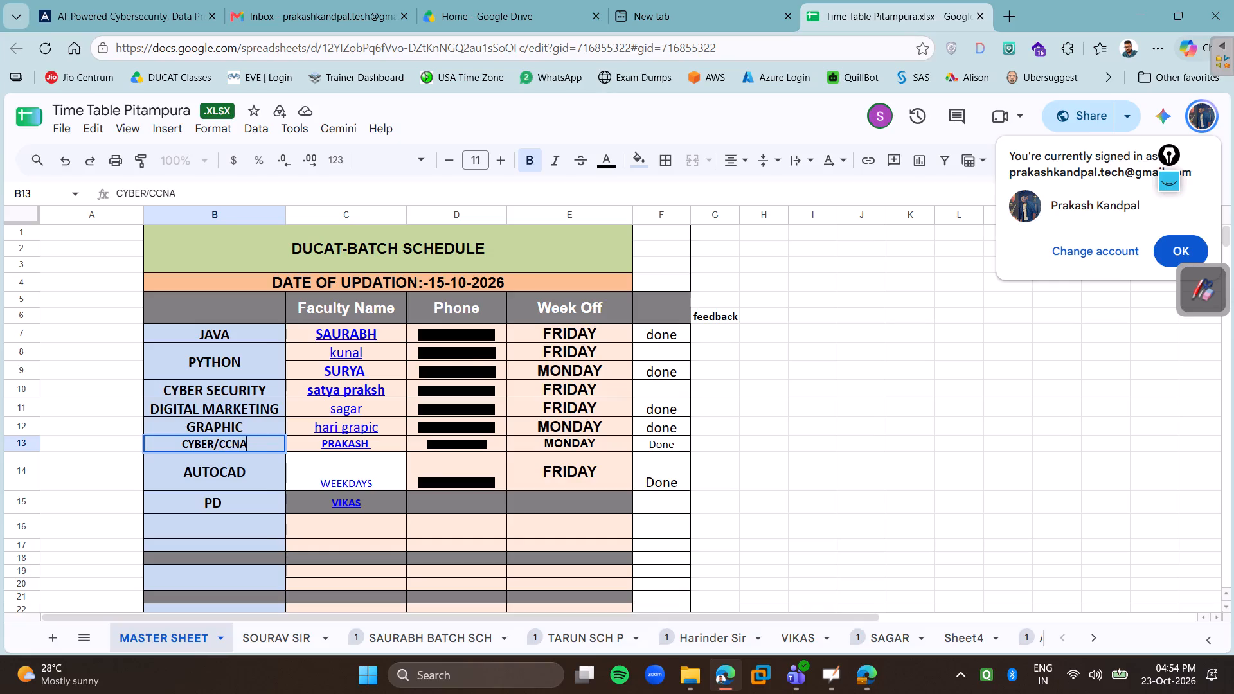
pyautogui.press('Tab')
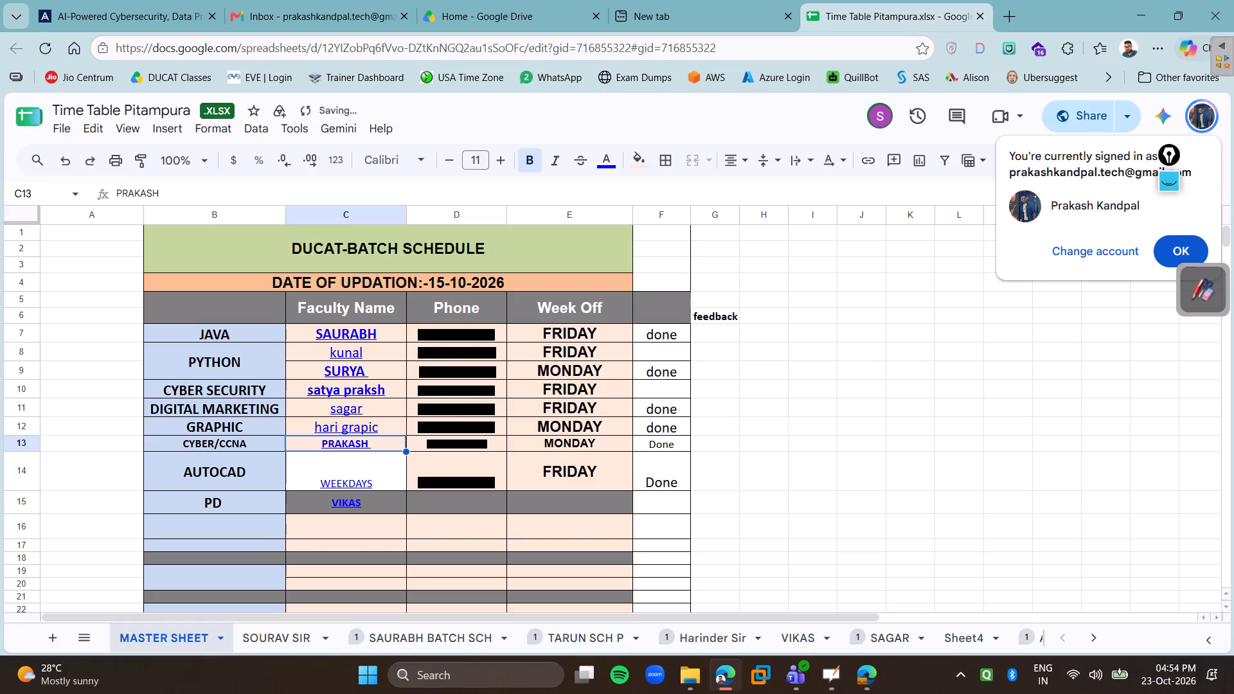
pyautogui.hotkey('ctrl', 's')
# Follow the PRAKASH link in the Cyber/CCNA row to open that faculty schedule sheet.
pyautogui.click(346, 448)
pyautogui.click(350, 476)
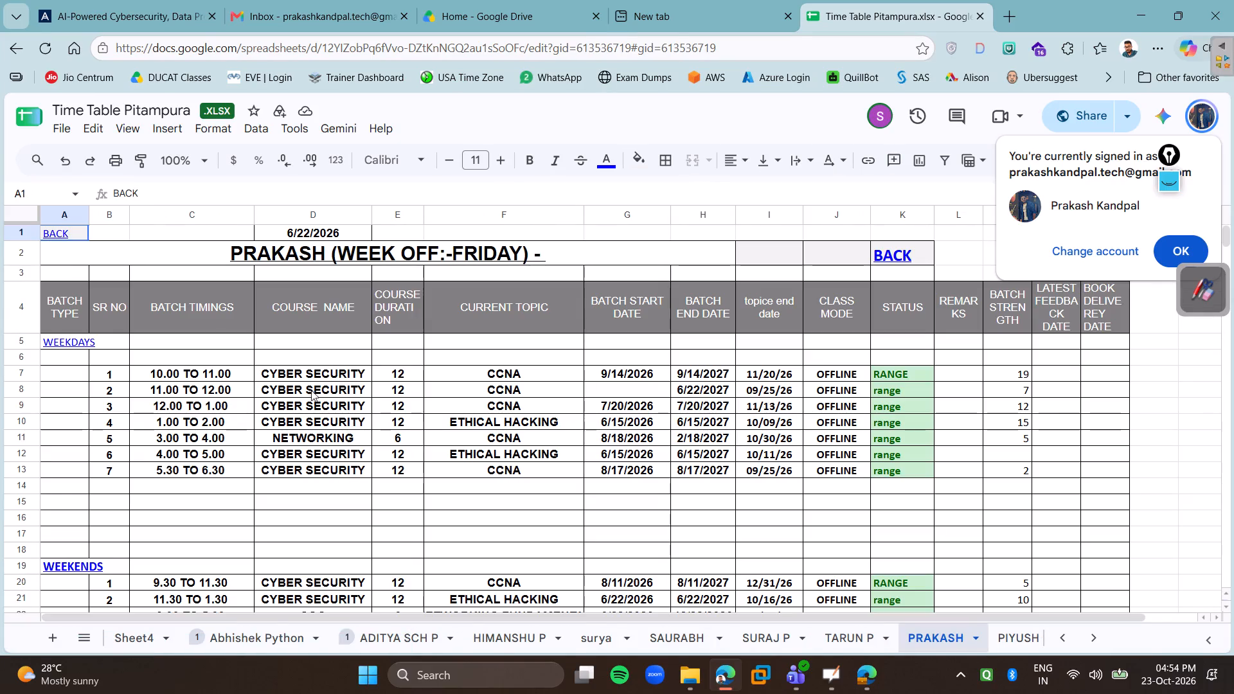
# Insert an empty row above row 7, before the first weekday batch.
pyautogui.click(22, 375)
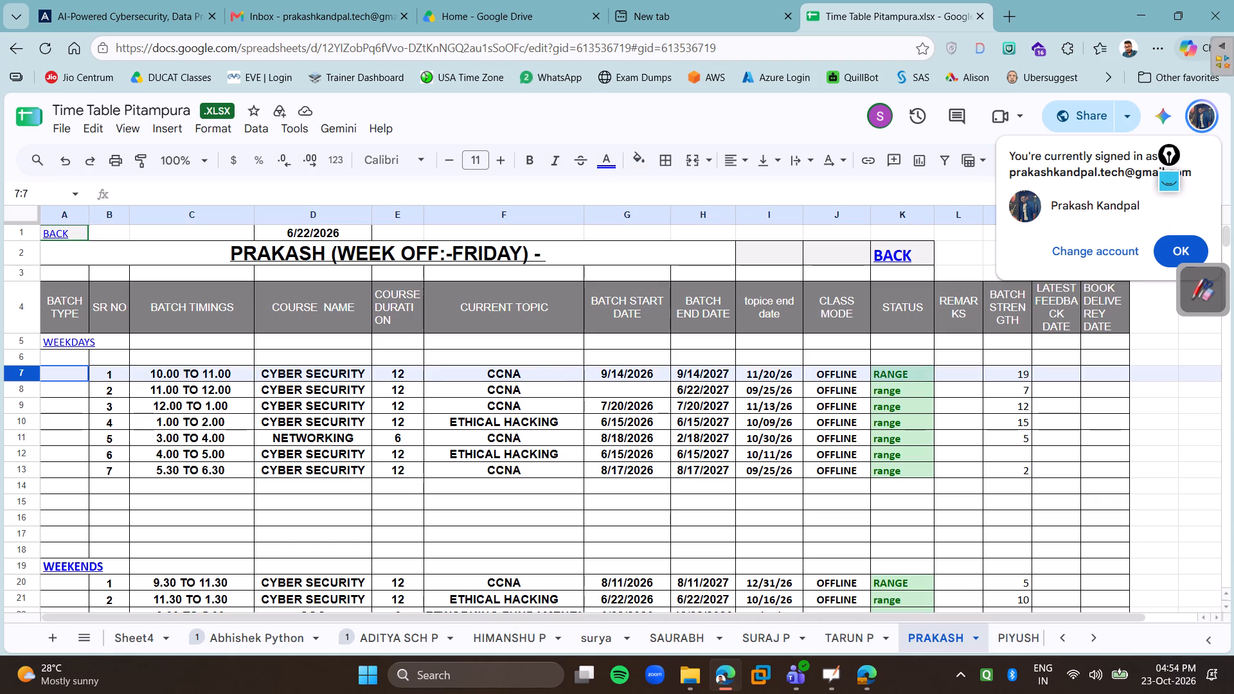
pyautogui.rightClick(22, 375)
pyautogui.click(75, 360)
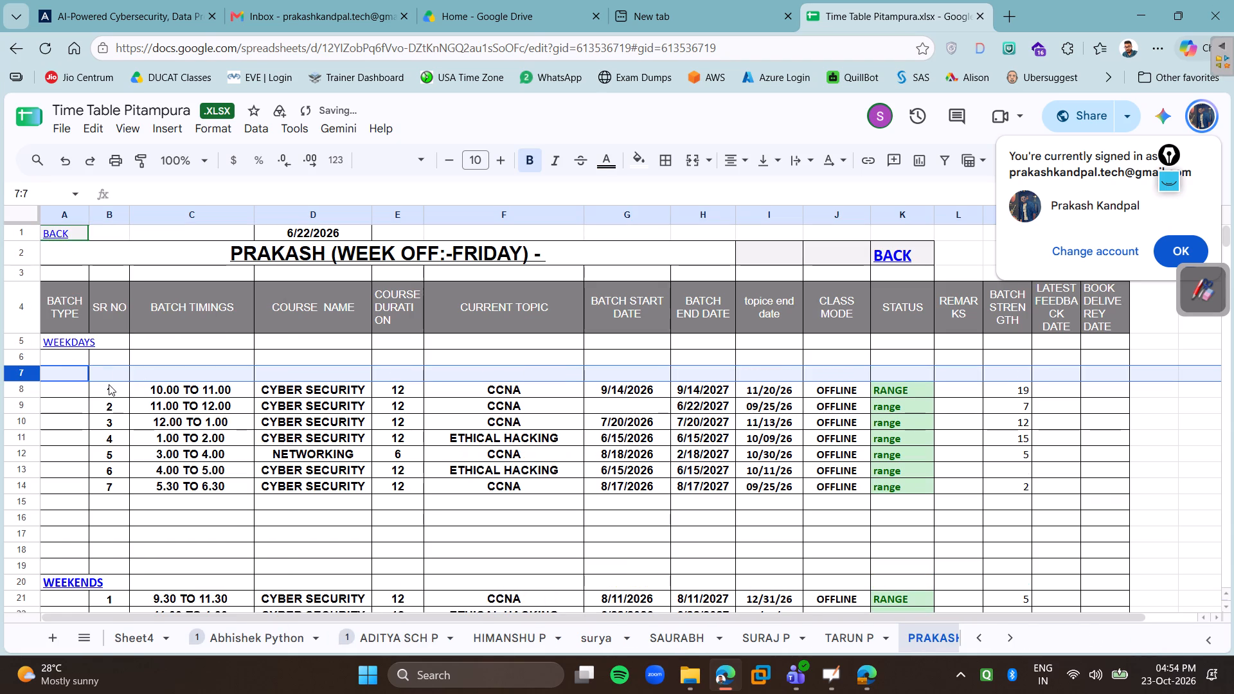
# Renumber the weekday SR NO cells B7 to B14 as 1 to 8, copying the existing numbers up one row and entering the final 8.
pyautogui.click(109, 384)
pyautogui.moveTo(109, 387); pyautogui.dragTo(120, 476)
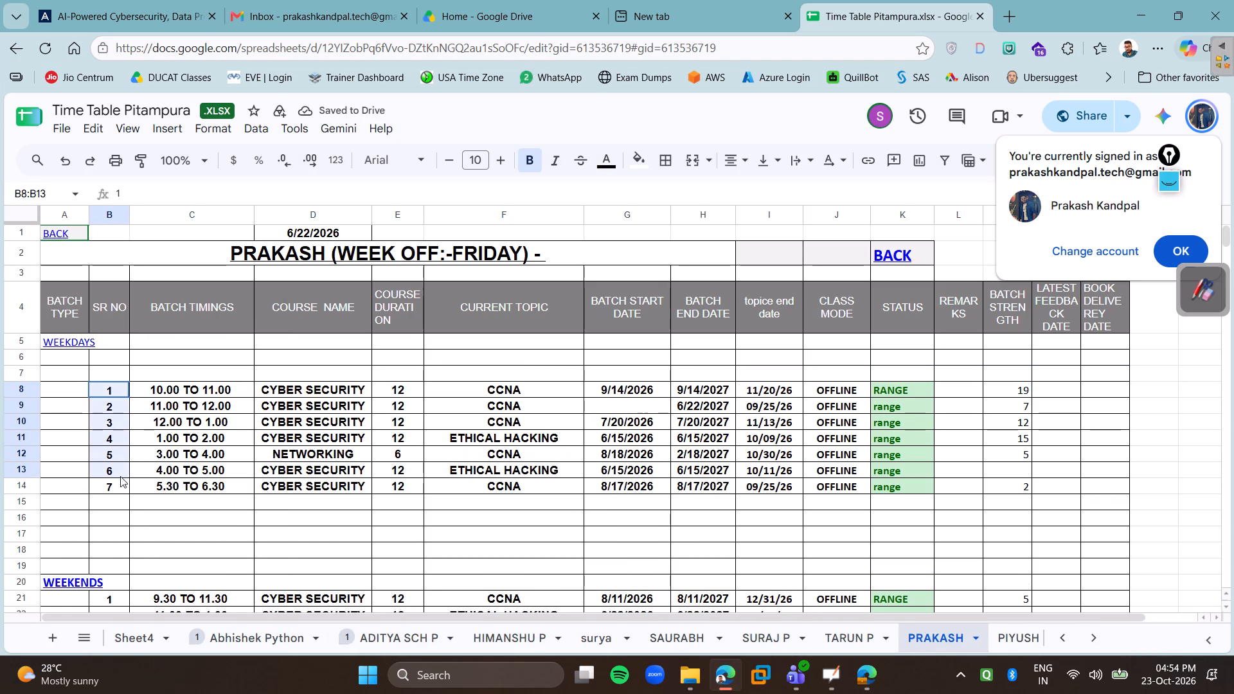
pyautogui.moveTo(120, 476); pyautogui.dragTo(120, 488)
pyautogui.hotkey('ctrl', 'c')
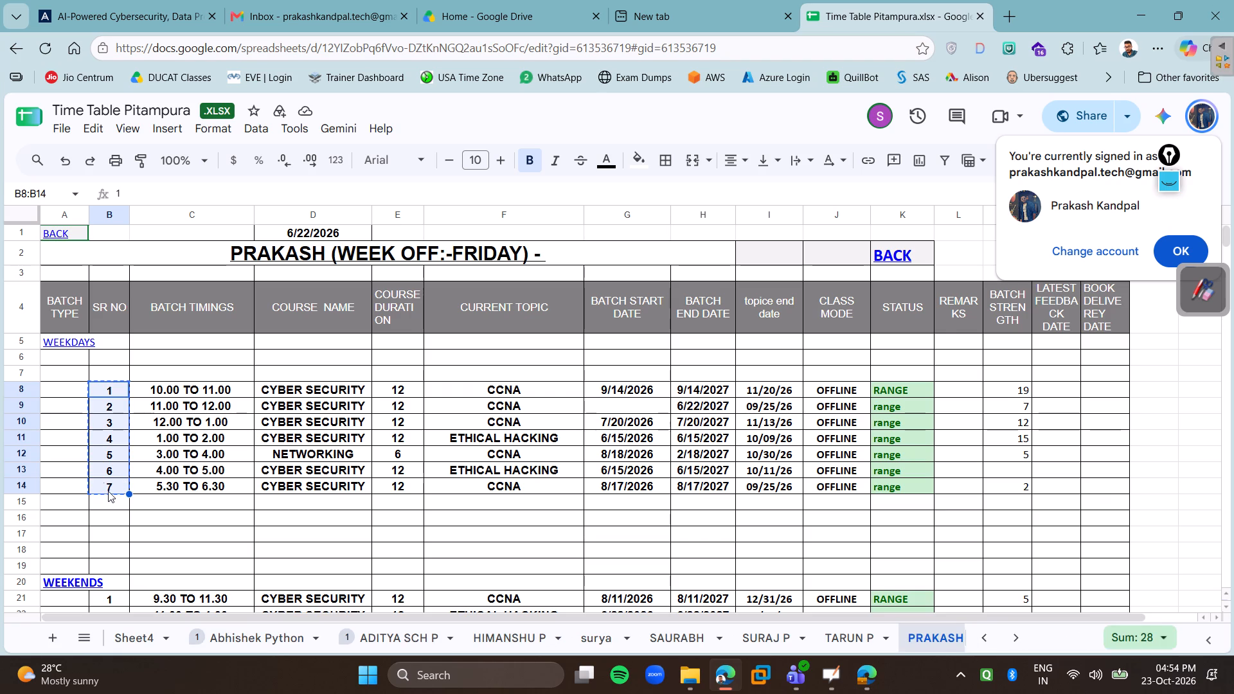
pyautogui.click(116, 372)
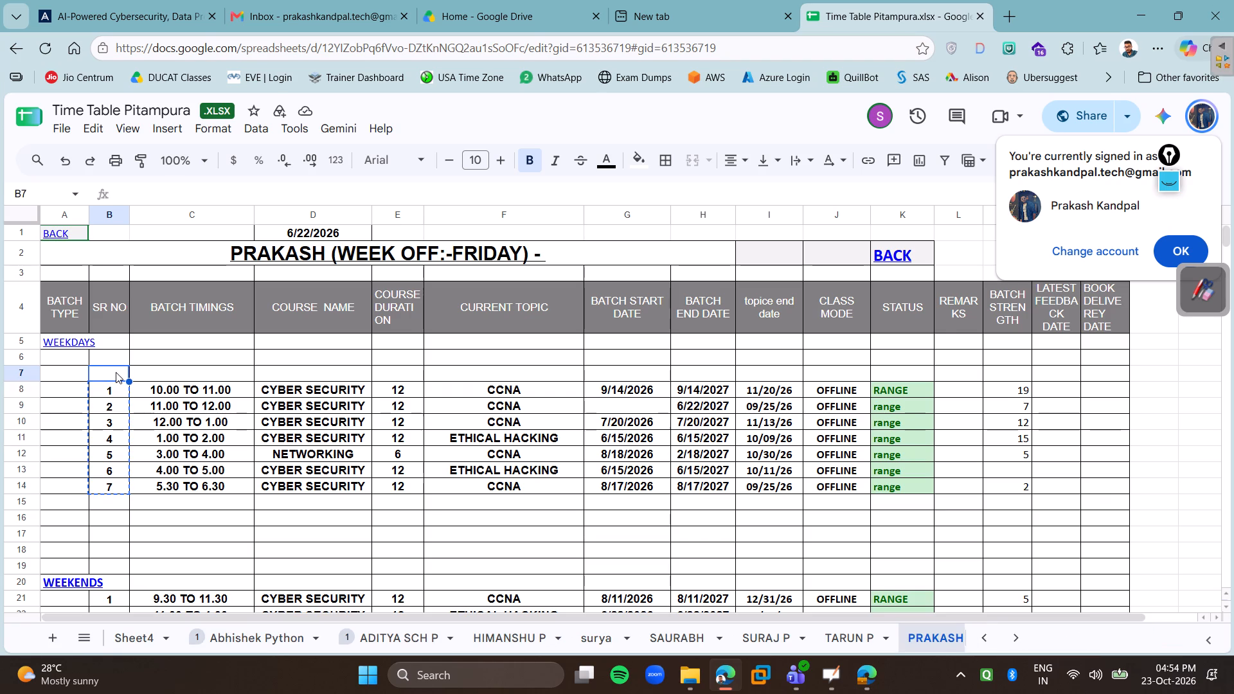
pyautogui.hotkey('ctrl', 'v')
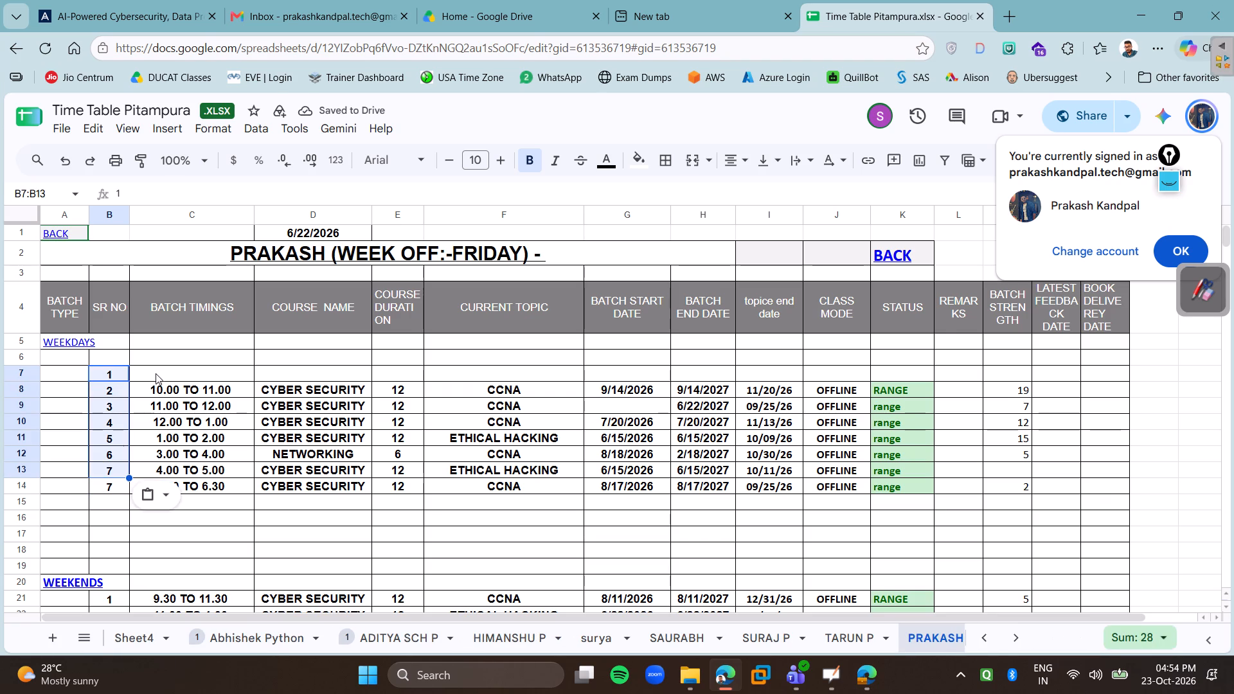
pyautogui.click(110, 490)
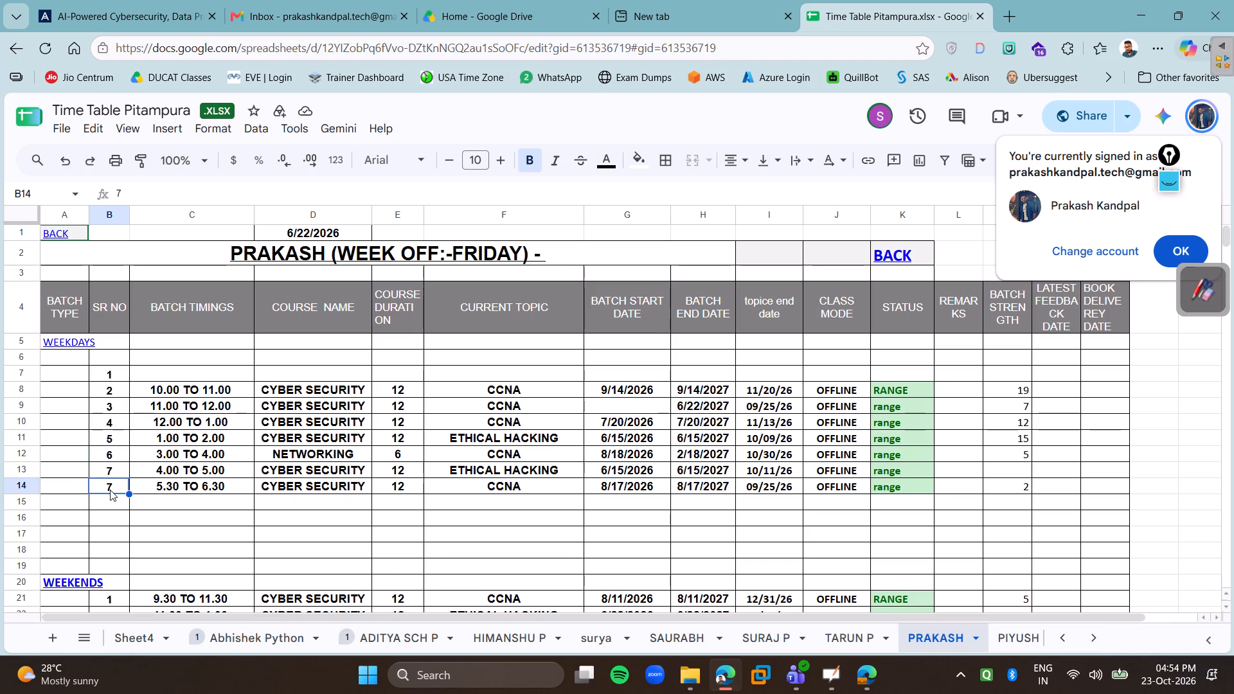
pyautogui.press('8')
pyautogui.press('Return')
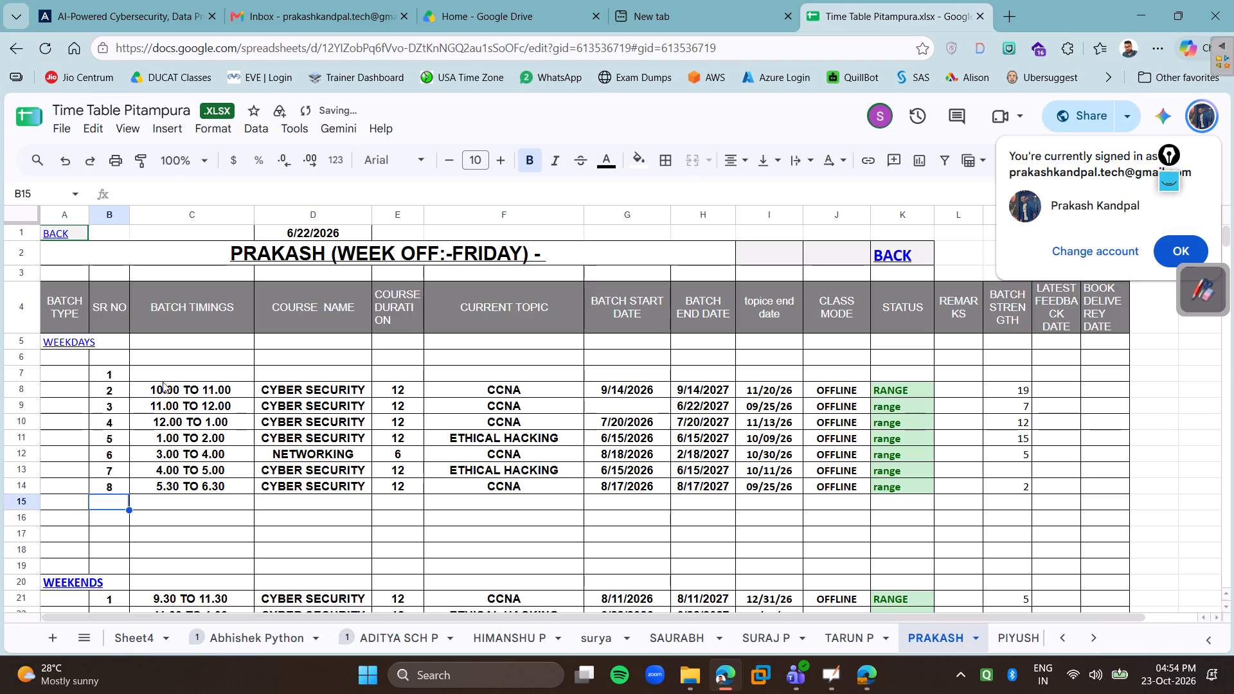
# Enter the new first weekday batch's timing in row 7 as 09:00 to 10:00.
pyautogui.click(174, 371)
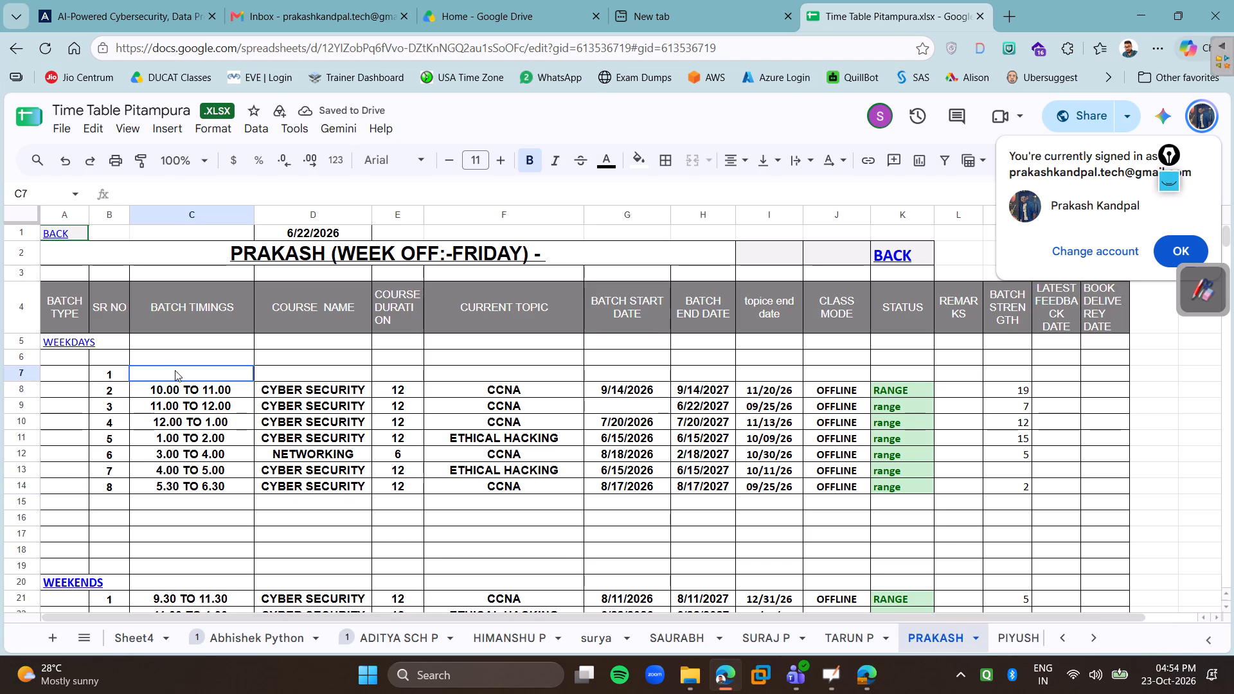
pyautogui.write('09')
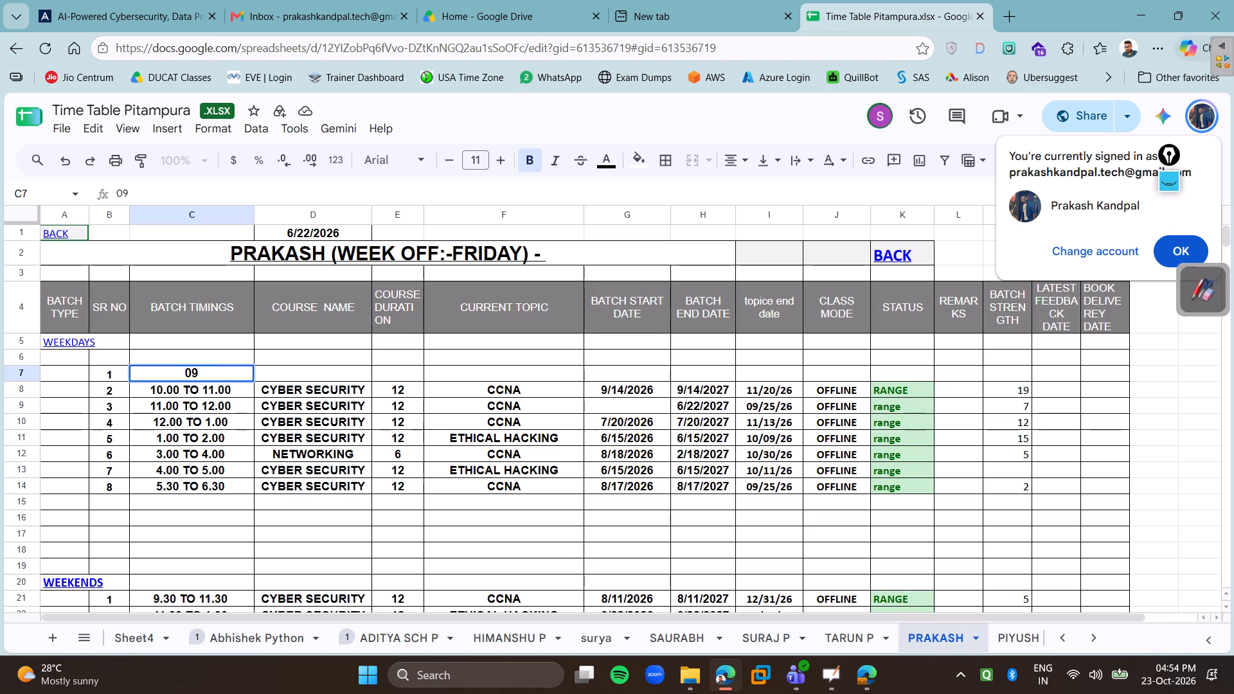
pyautogui.hotkey('shift', ':')
pyautogui.write('00')
pyautogui.press('space')
pyautogui.write('TO')
pyautogui.press('BackSpace')
pyautogui.press('BackSpace')
pyautogui.write('to')
pyautogui.press('space')
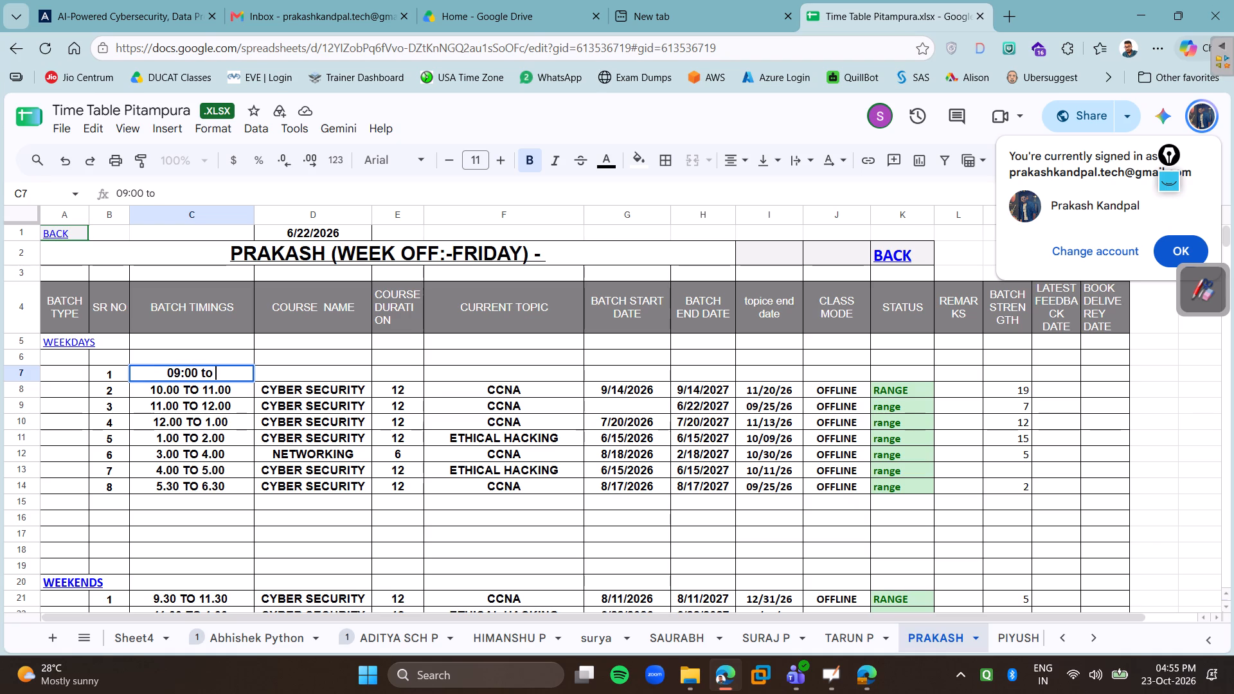
pyautogui.write('10:00')
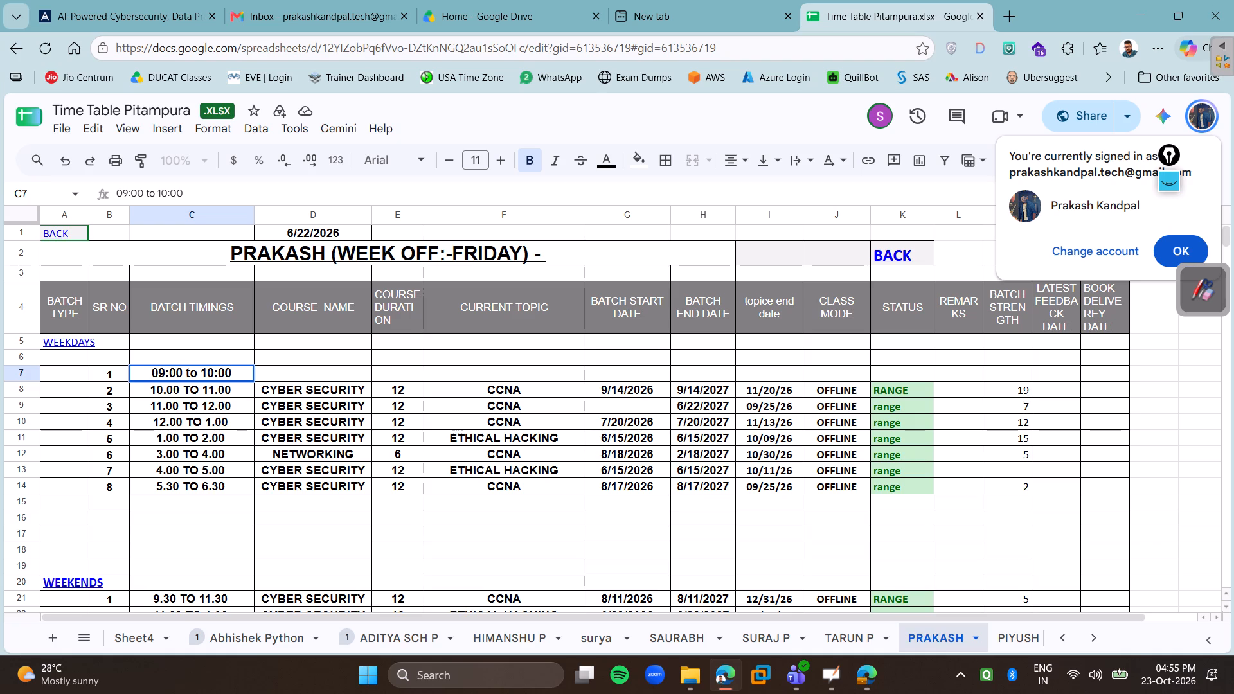
pyautogui.press('Tab')
# Enter NETWORKING FUNDAMENTALS as the course name of the new batch in row 7.
pyautogui.write('Networkkin')
pyautogui.press('BackSpace')
pyautogui.press('BackSpace')
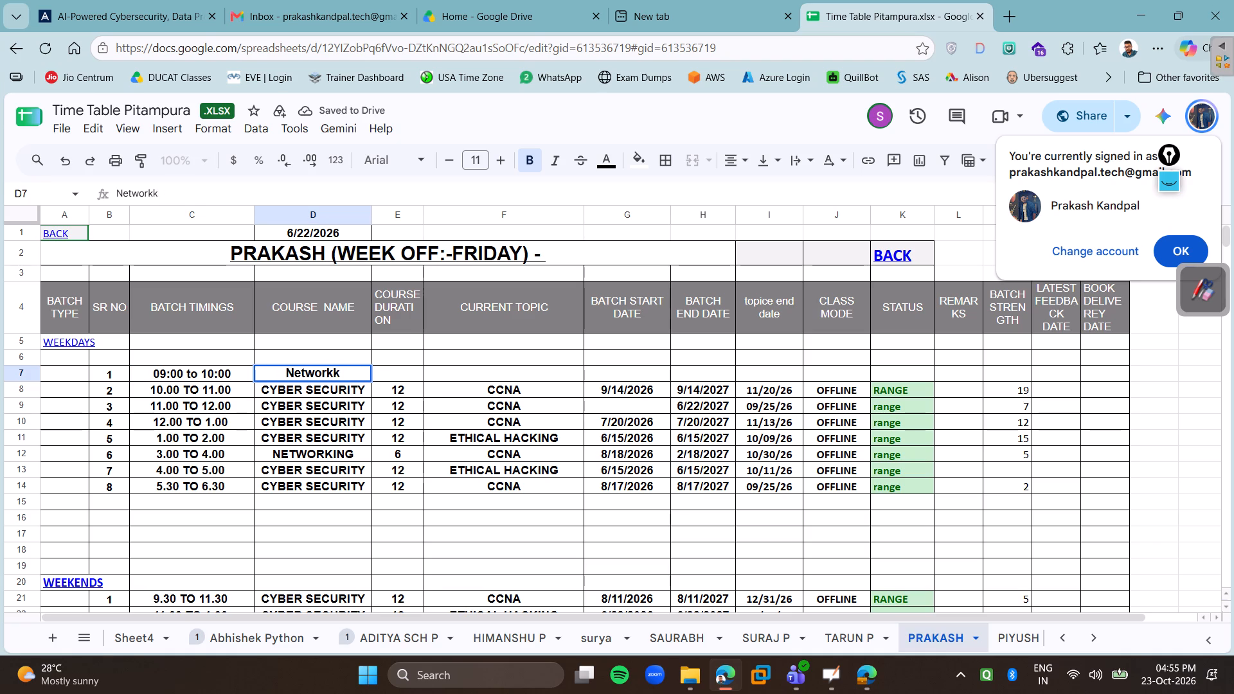
pyautogui.press('BackSpace')
pyautogui.write('ing')
pyautogui.press('space')
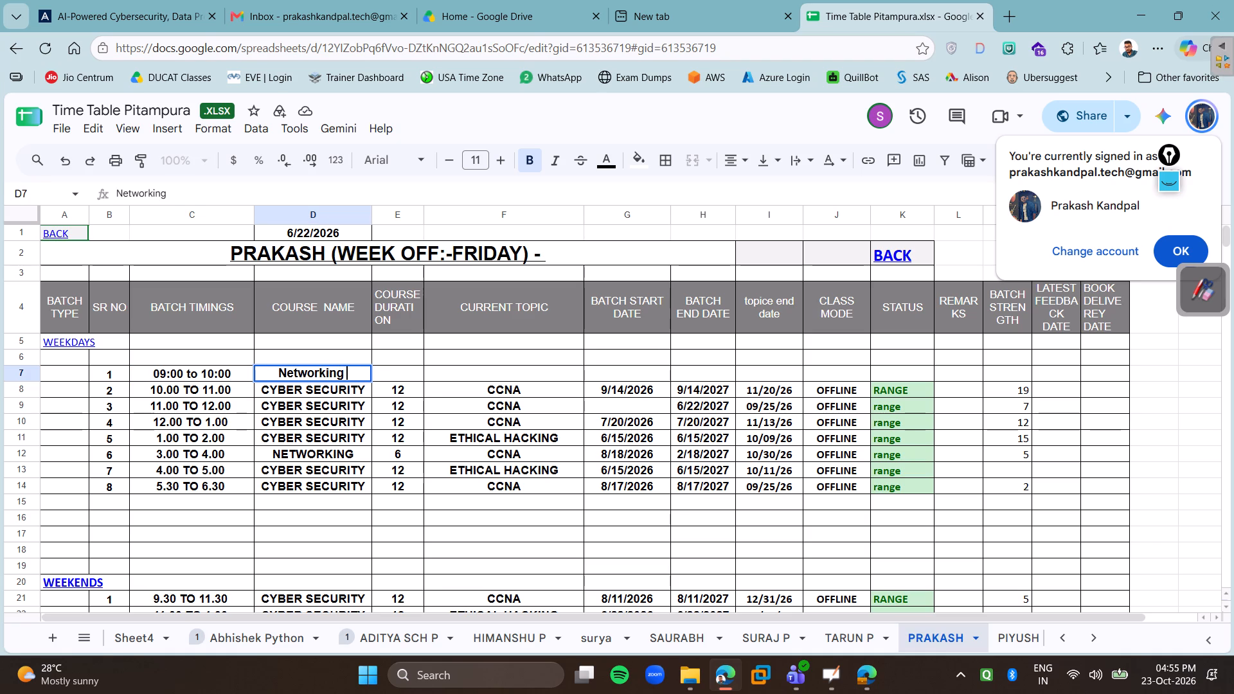
pyautogui.press('BackSpace')
pyautogui.press('BackSpace')
pyautogui.press('BackSpace')
pyautogui.press('BackSpace')
pyautogui.press('BackSpace')
pyautogui.press('BackSpace')
pyautogui.press('BackSpace')
pyautogui.press('BackSpace')
pyautogui.press('BackSpace')
pyautogui.press('BackSpace')
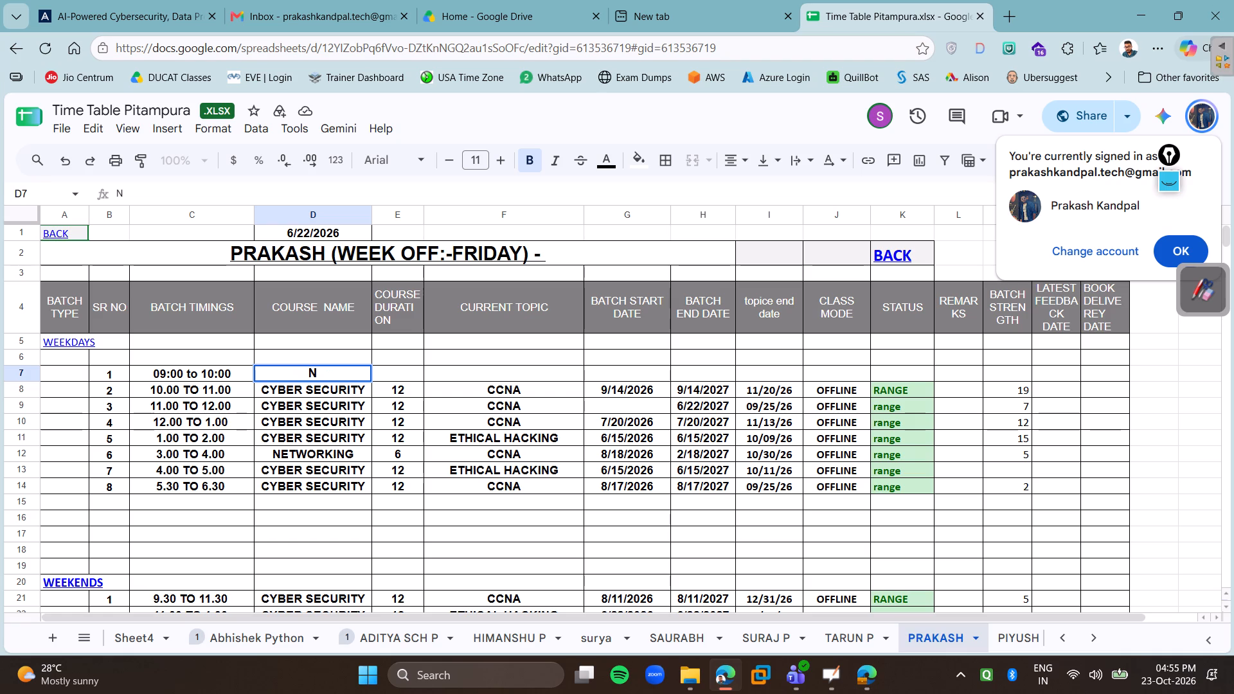
pyautogui.write('ETWORKING FUNDA')
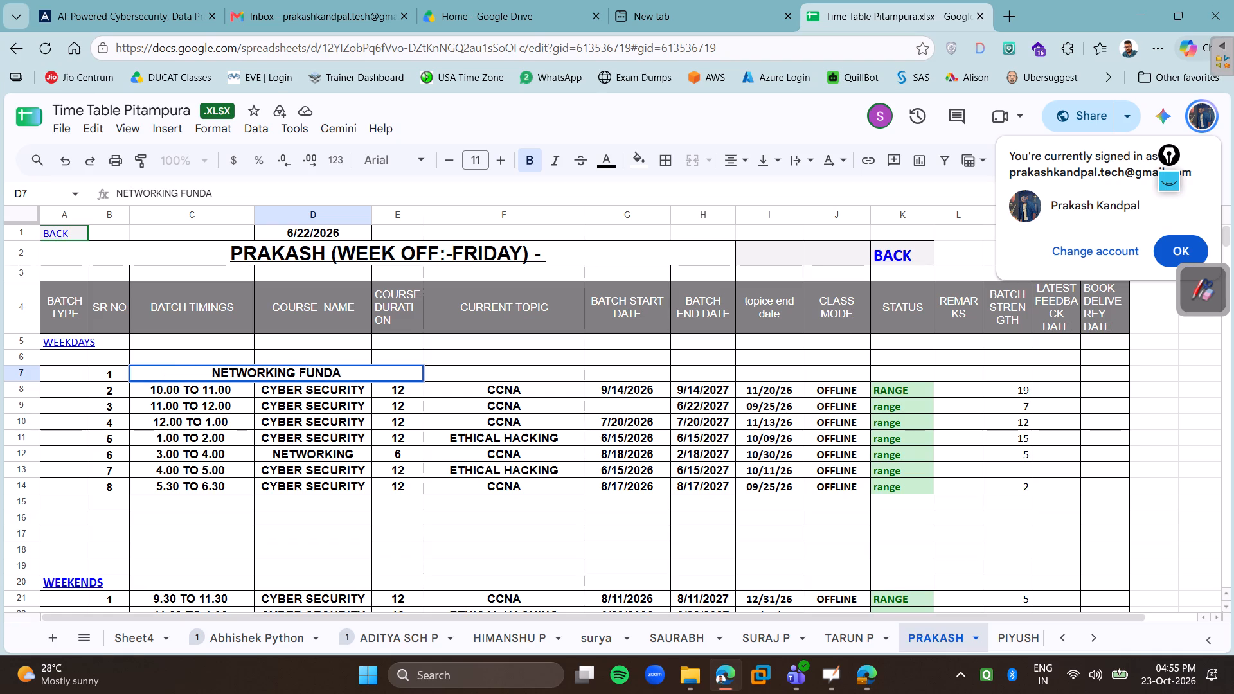
pyautogui.write('MENTALS')
pyautogui.press('Tab')
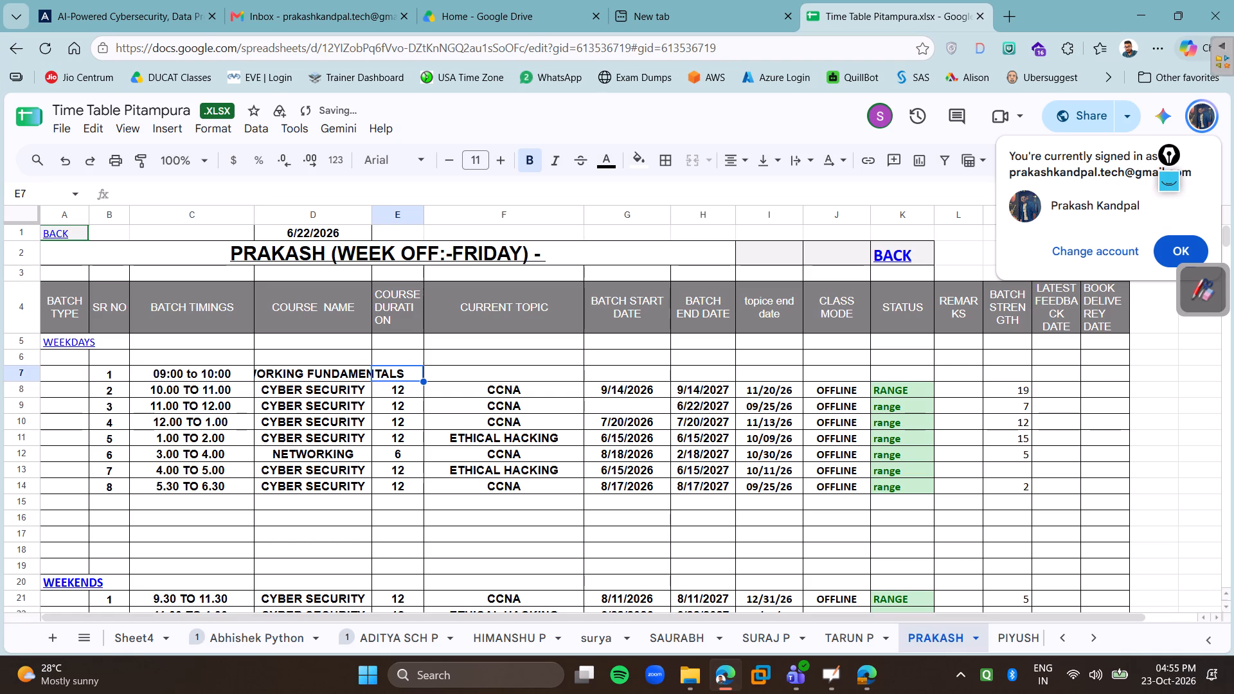
# Set the row 7 batch's course duration to 12 and its current topic to NETWORKING FUNDAMENTALS.
pyautogui.write('12')
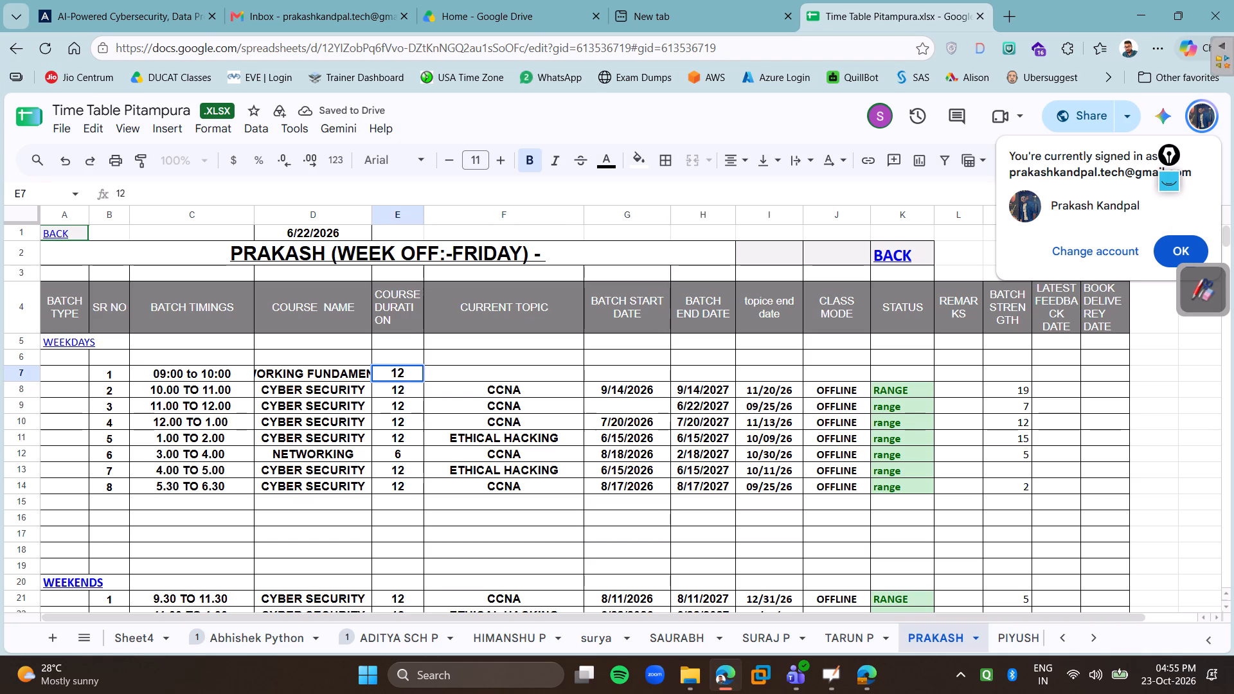
pyautogui.press('Tab')
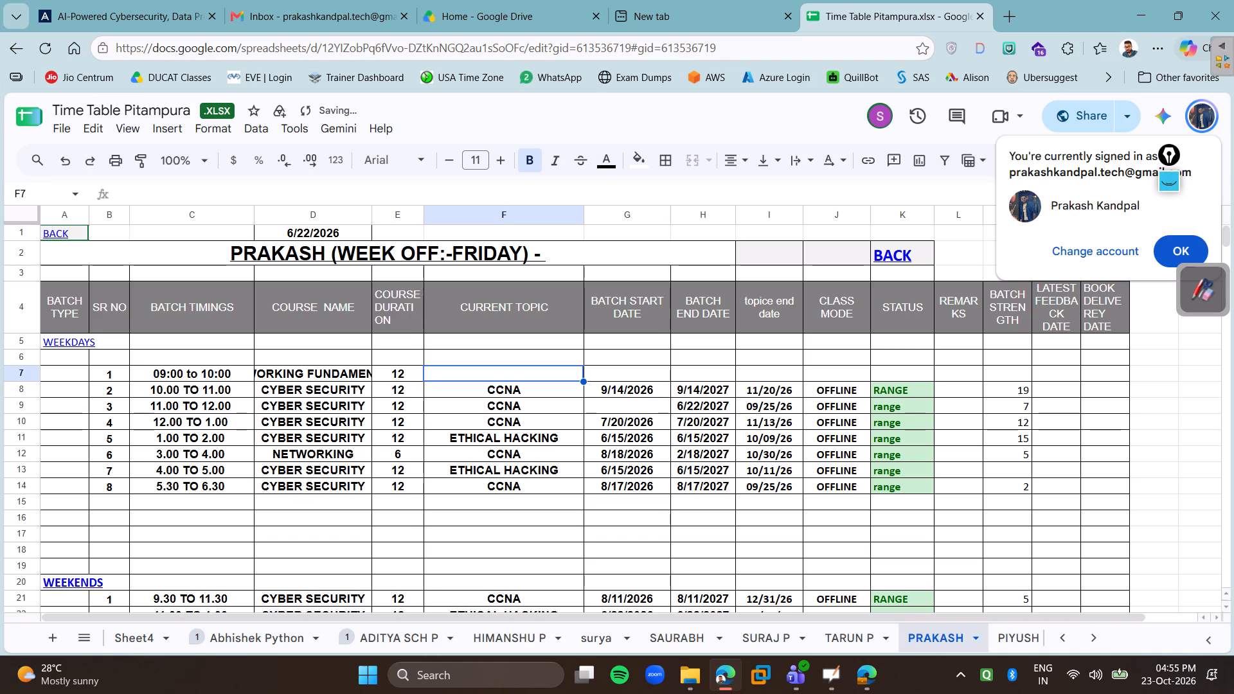
pyautogui.write('NETWORKING FUN')
pyautogui.write('DAMENT')
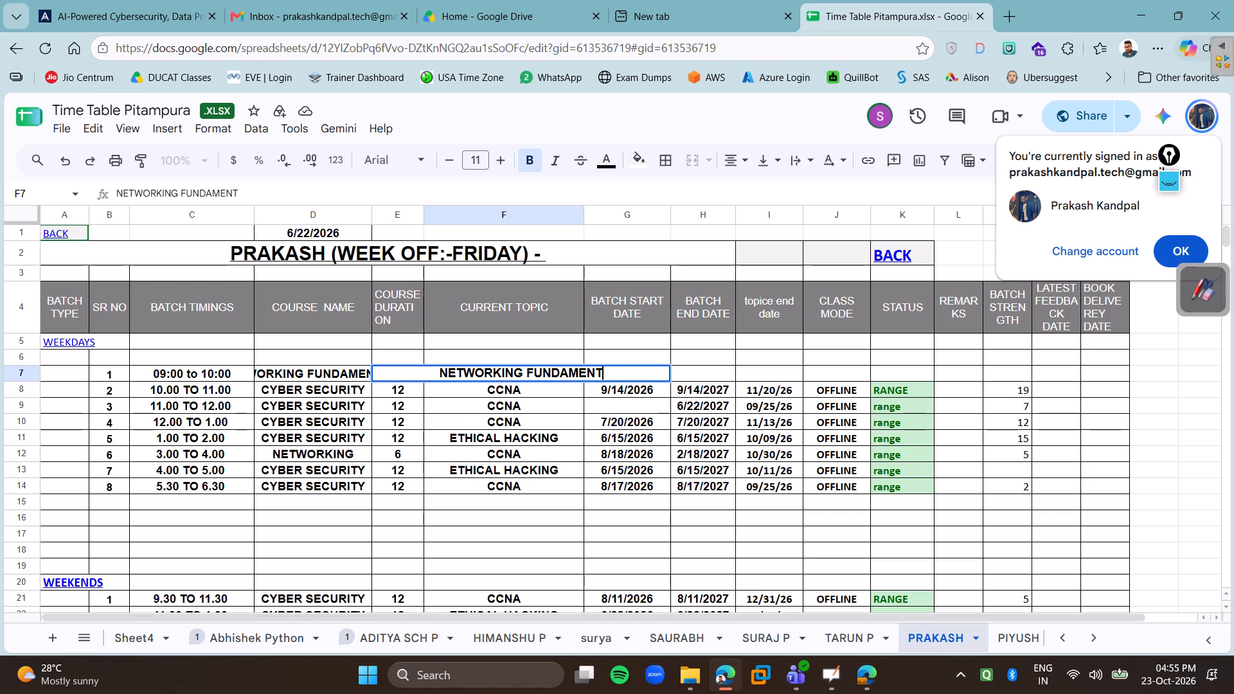
pyautogui.write('ALS')
pyautogui.press('Tab')
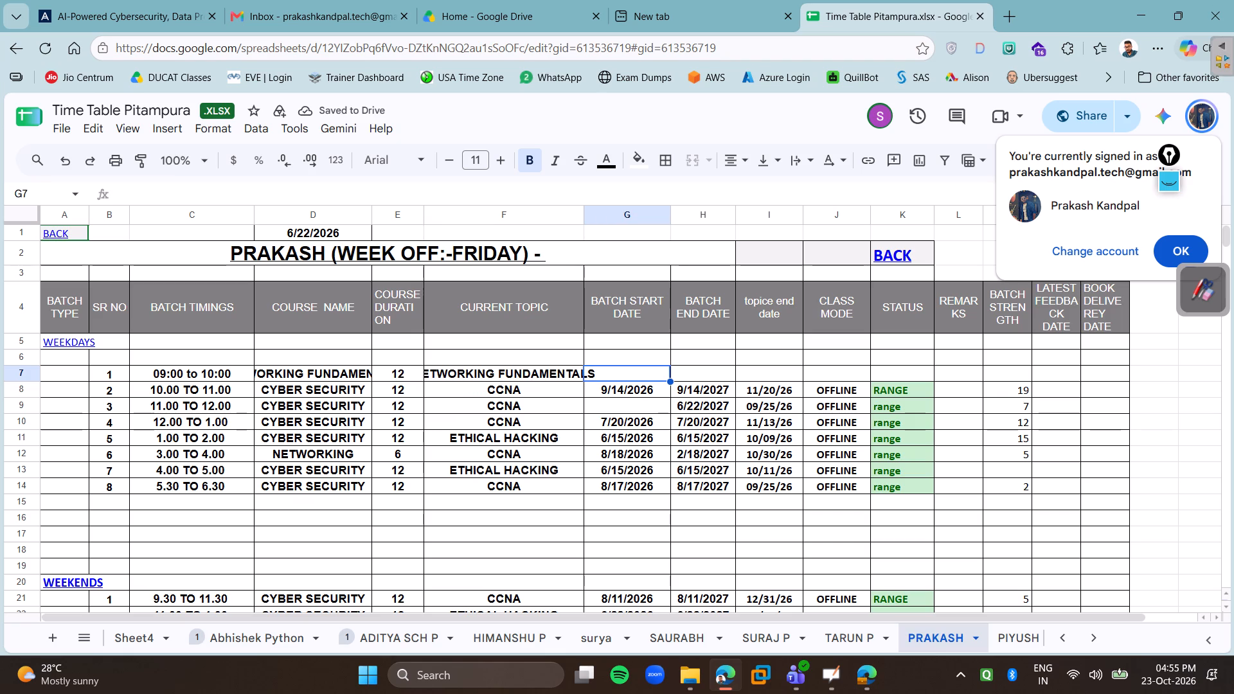
# Check the October 2026 calendar and enter 13/10/2026 as the row 7 batch's start date.
pyautogui.click(1171, 668)
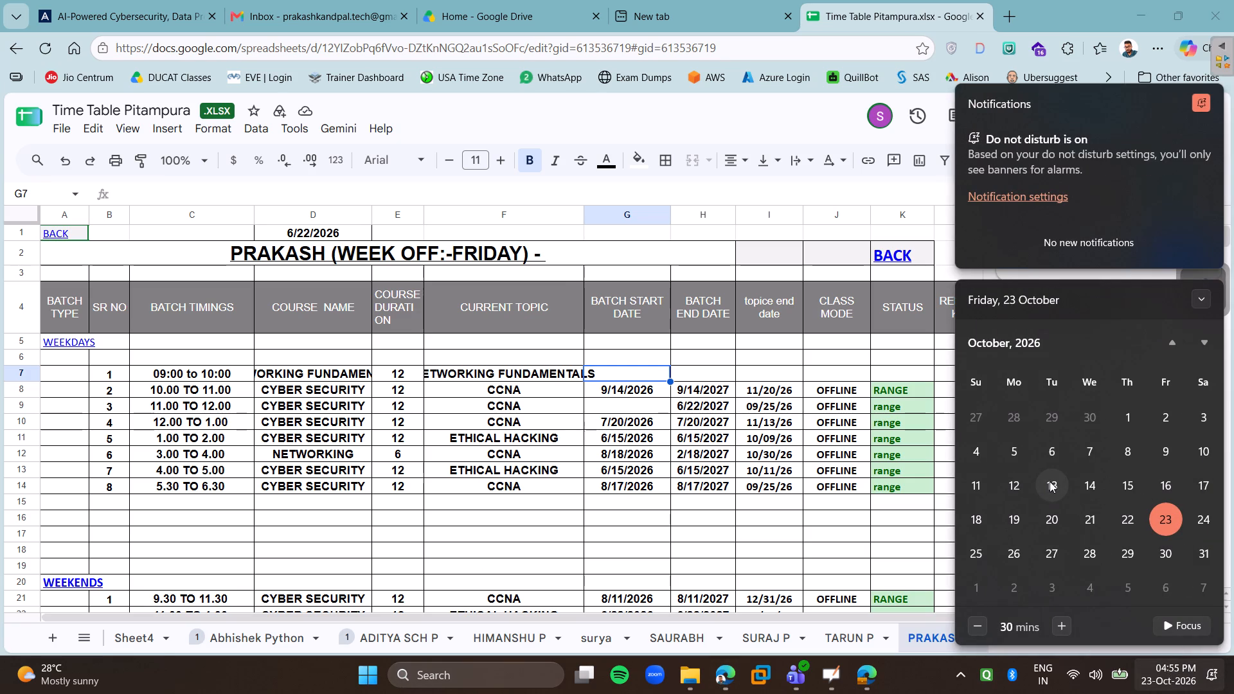
pyautogui.click(638, 369)
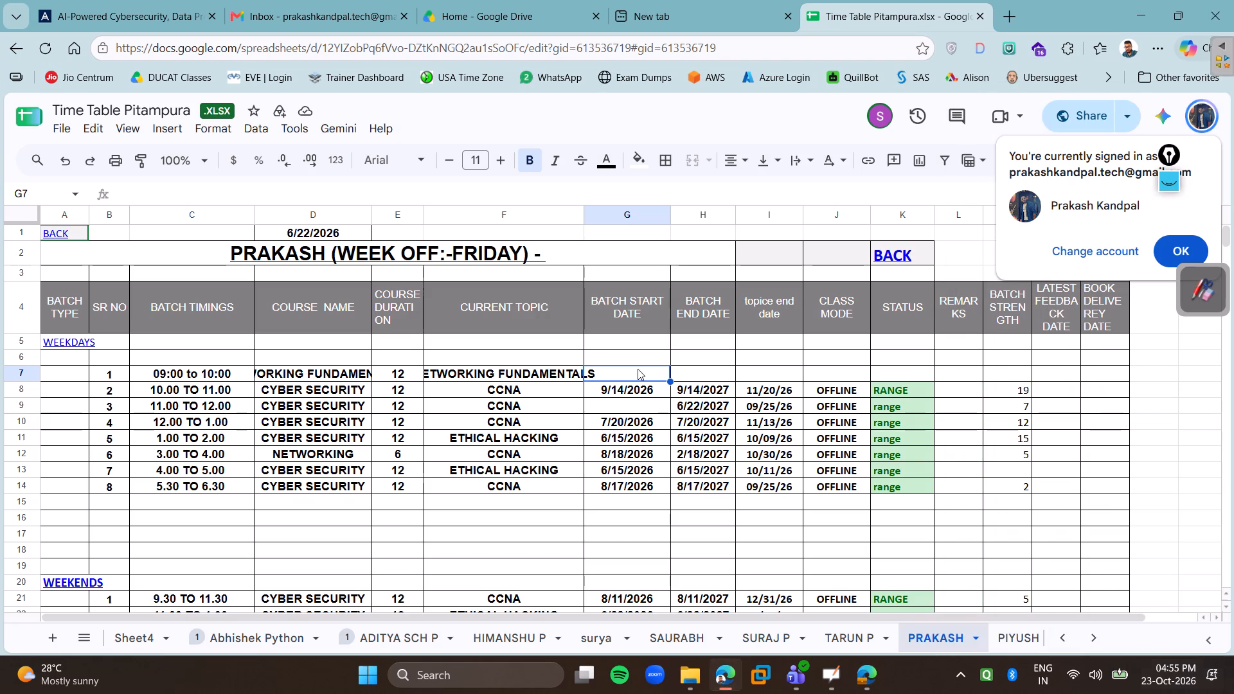
pyautogui.doubleClick(637, 371)
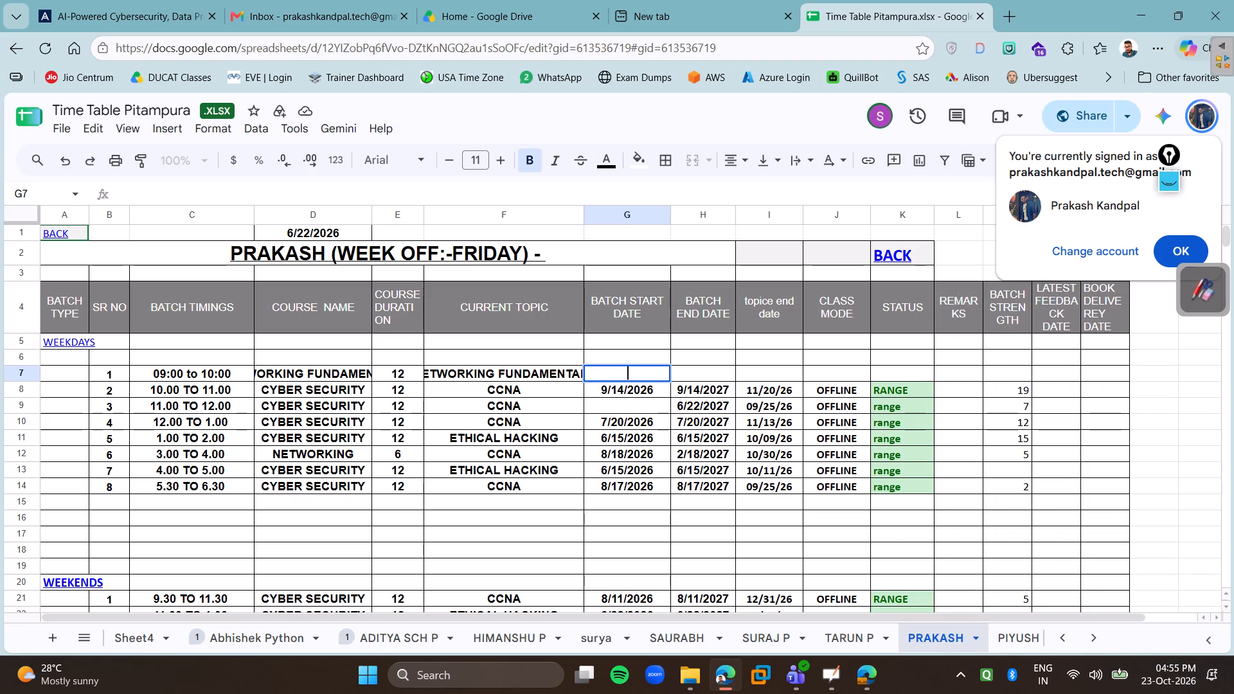
pyautogui.write('13/10/2026')
pyautogui.press('Tab')
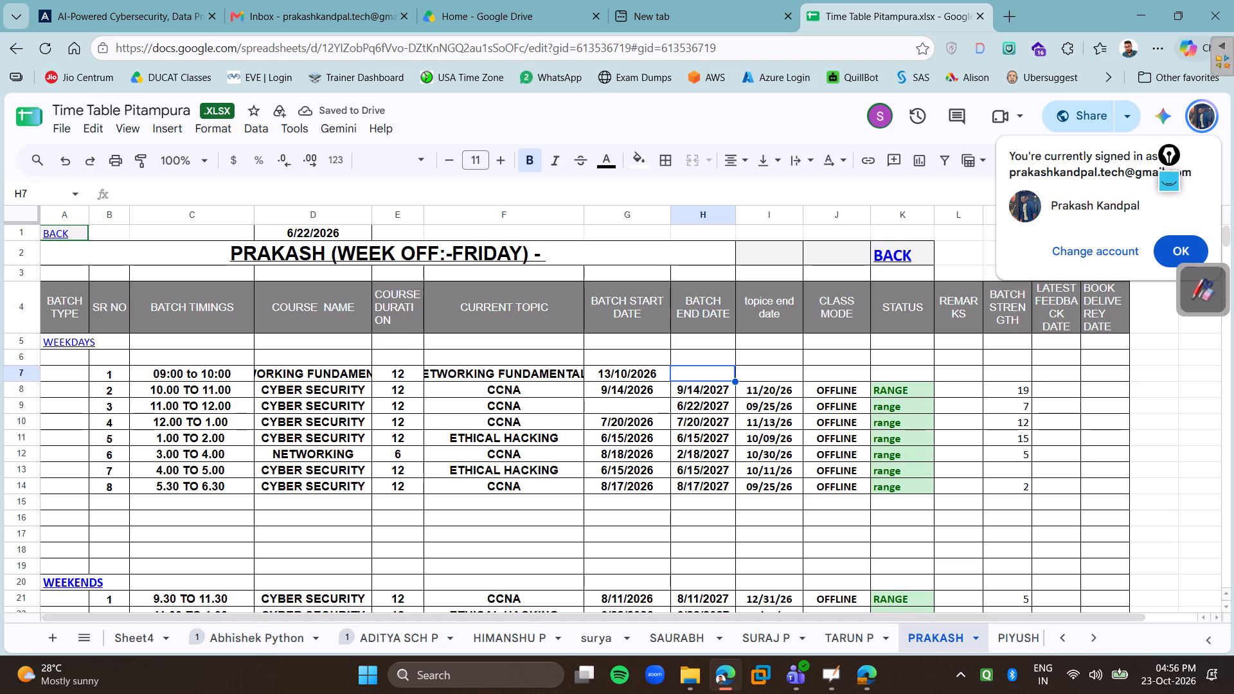
# Rewrite the row 7 batch start date in month-first order as 10/13/2026.
pyautogui.press('Left')
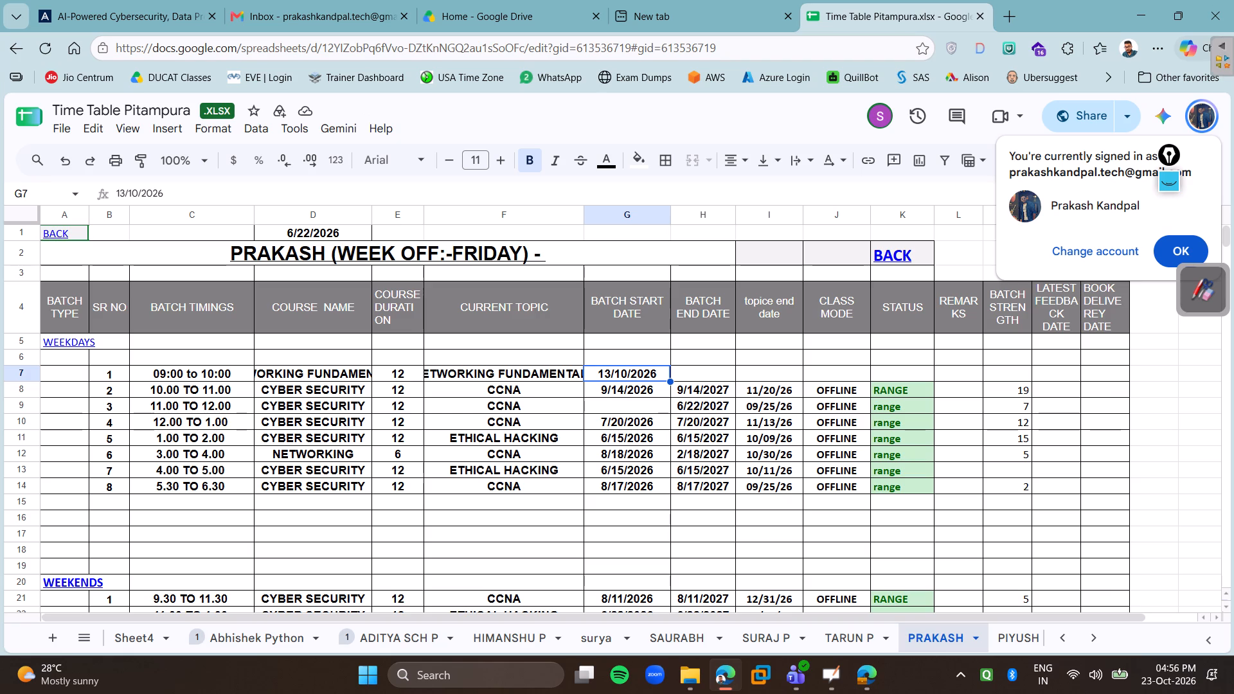
pyautogui.press('F2')
pyautogui.press('Left')
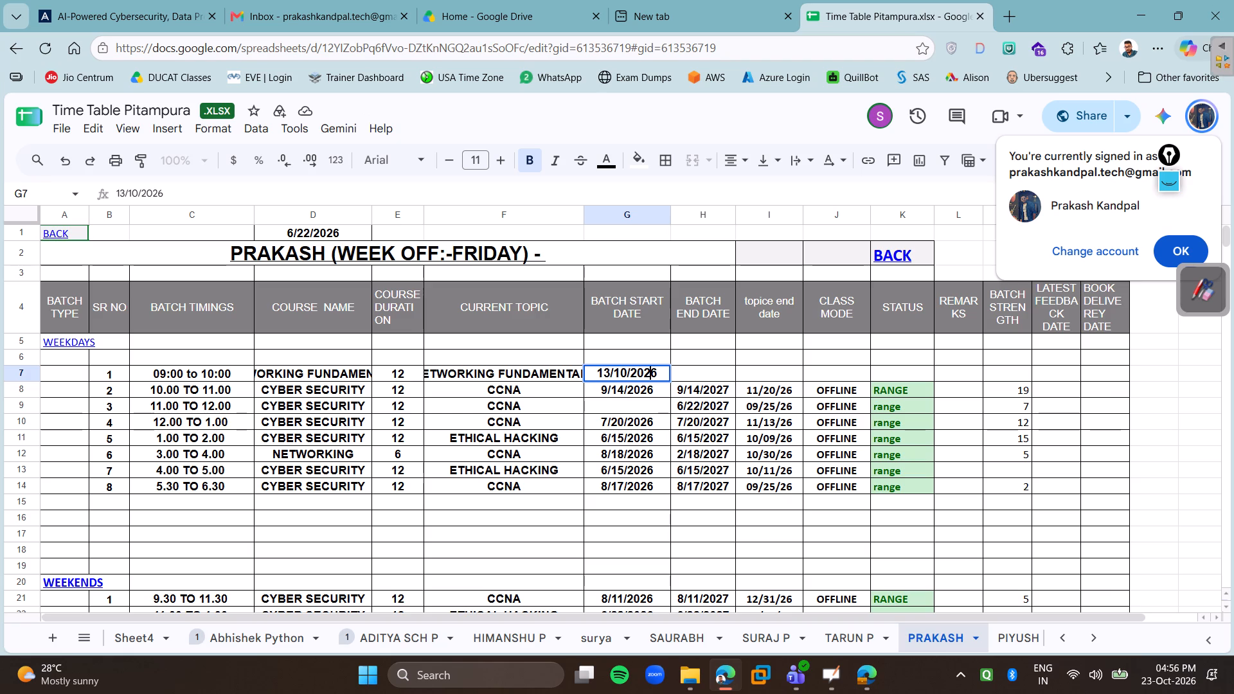
pyautogui.press('Left')
pyautogui.press('Left')
pyautogui.press('Left')
pyautogui.press('Left')
pyautogui.press('Left')
pyautogui.press('Left')
pyautogui.press('Left')
pyautogui.press('BackSpace')
pyautogui.press('0')
pyautogui.press('Right')
pyautogui.press('Right')
pyautogui.press('Right')
pyautogui.press('BackSpace')
pyautogui.press('3')
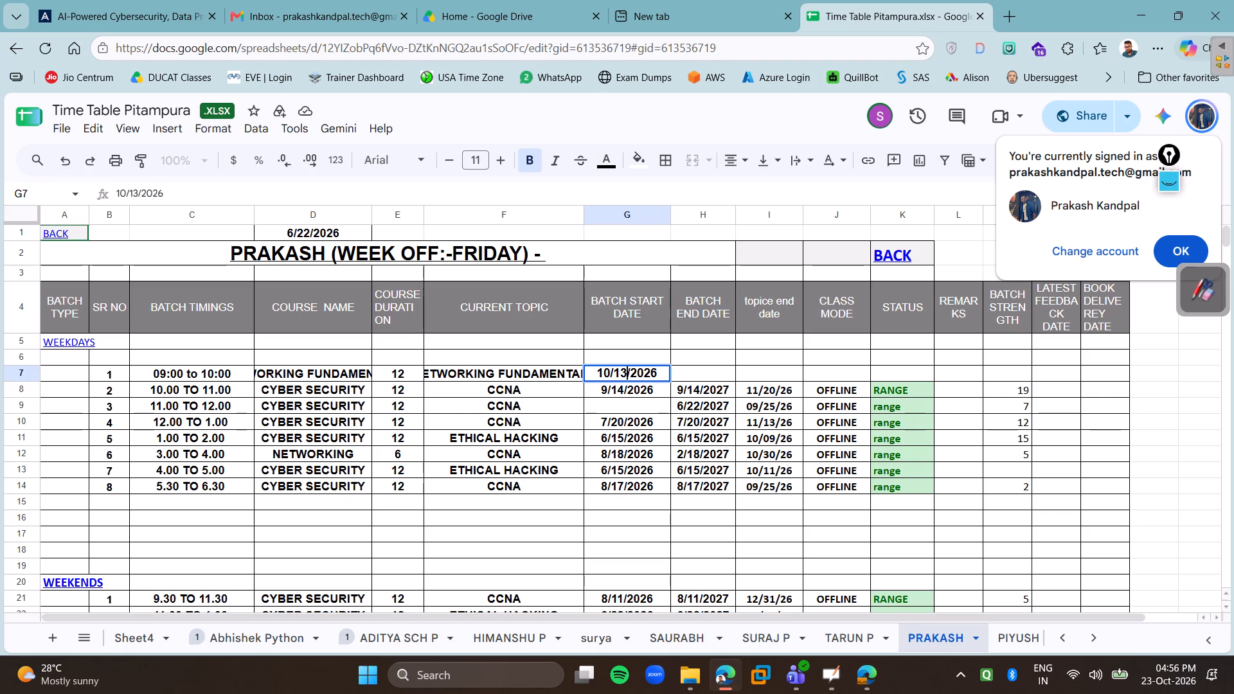
pyautogui.press('Tab')
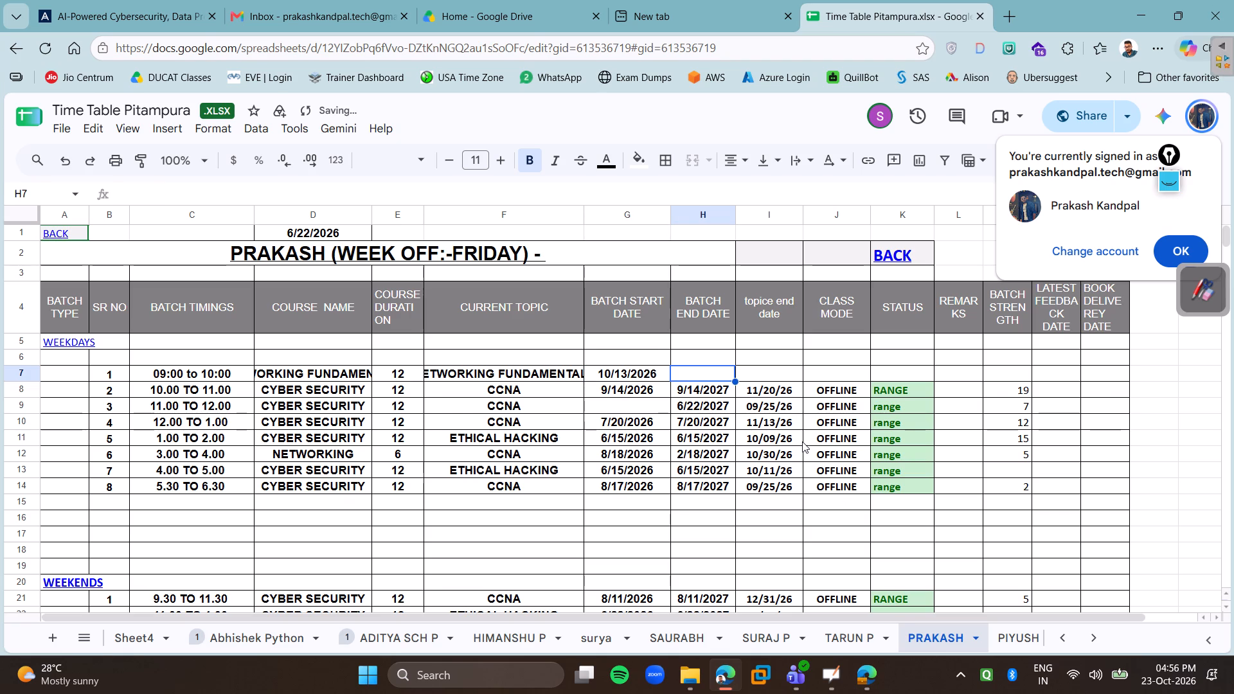
# Copy the row 7 start date into its batch end date, change it to 11/13/2026, and save.
pyautogui.click(639, 367)
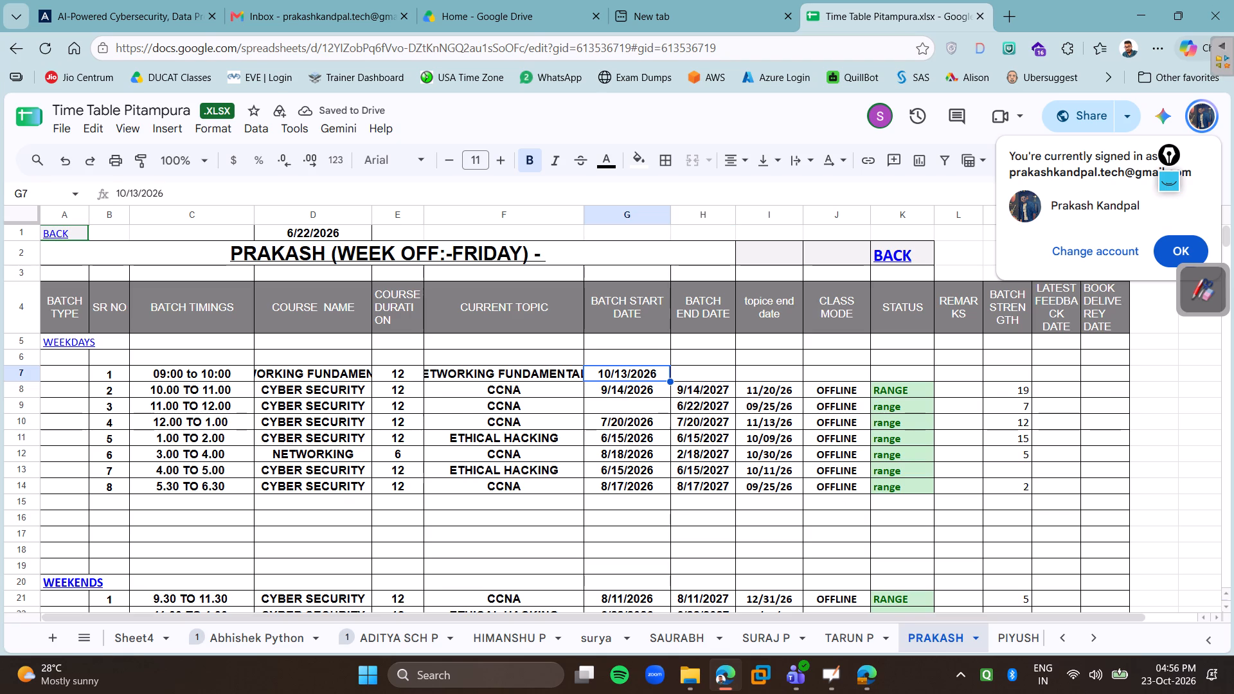
pyautogui.hotkey('ctrl', 'c')
pyautogui.click(690, 374)
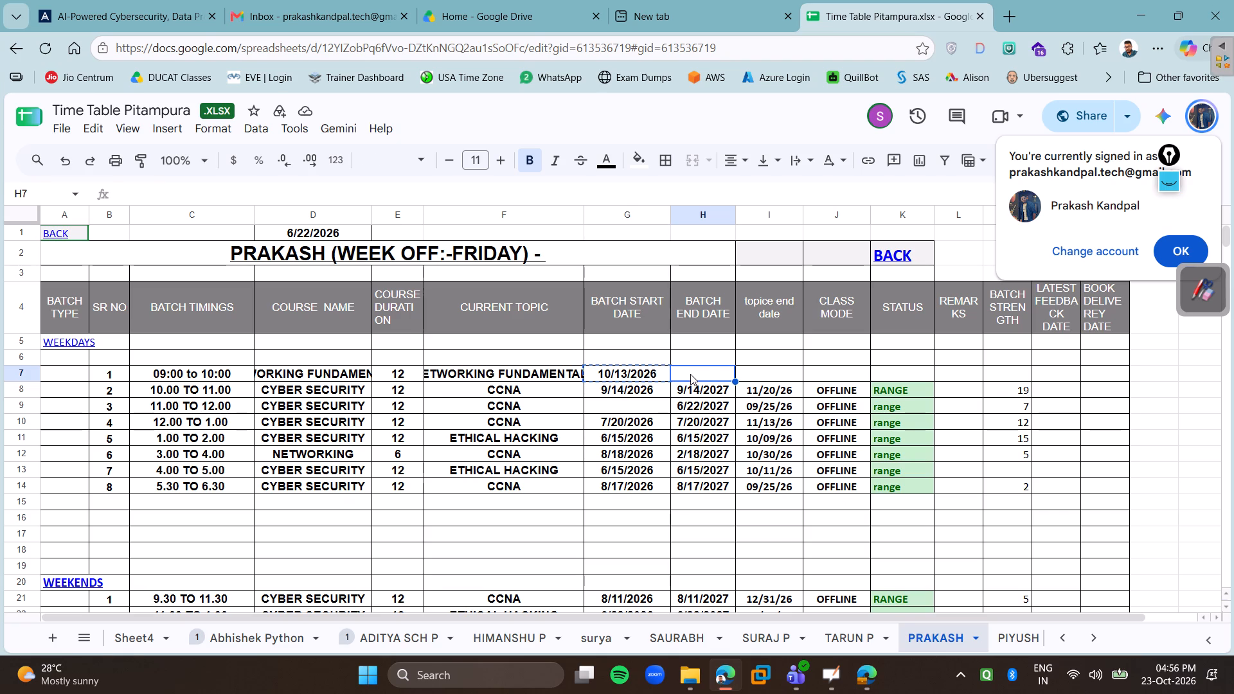
pyautogui.hotkey('ctrl', 'v')
pyautogui.tripleClick(685, 372)
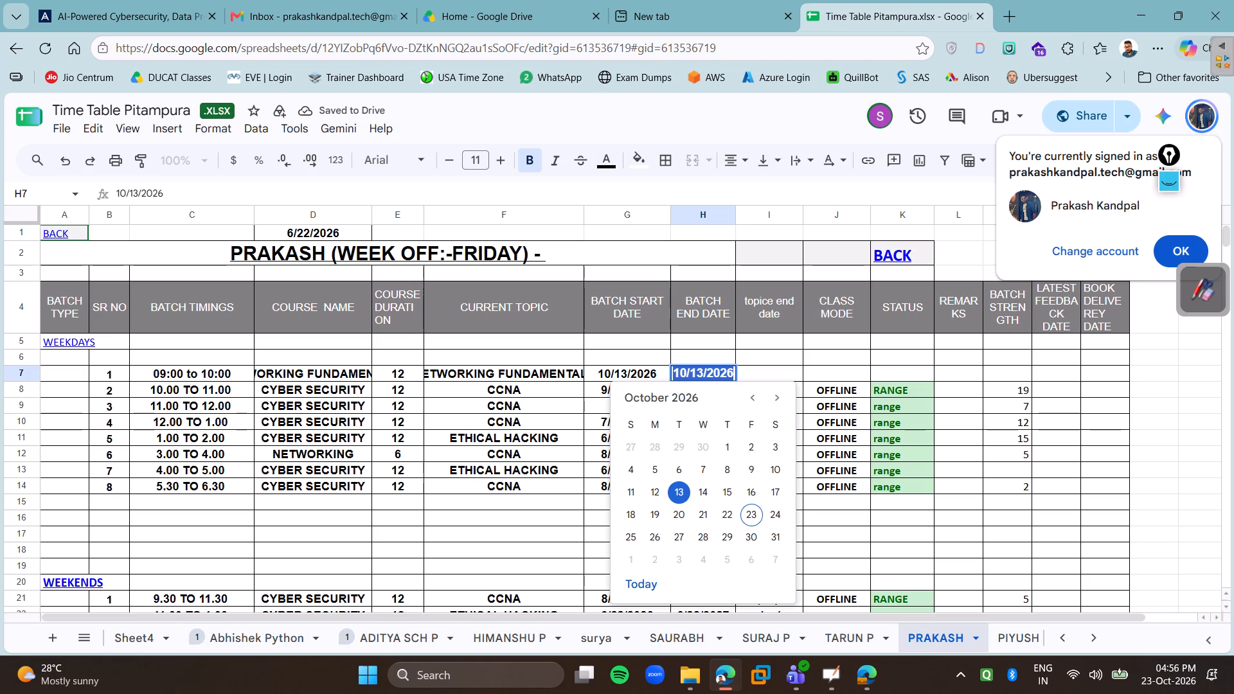
pyautogui.click(774, 396)
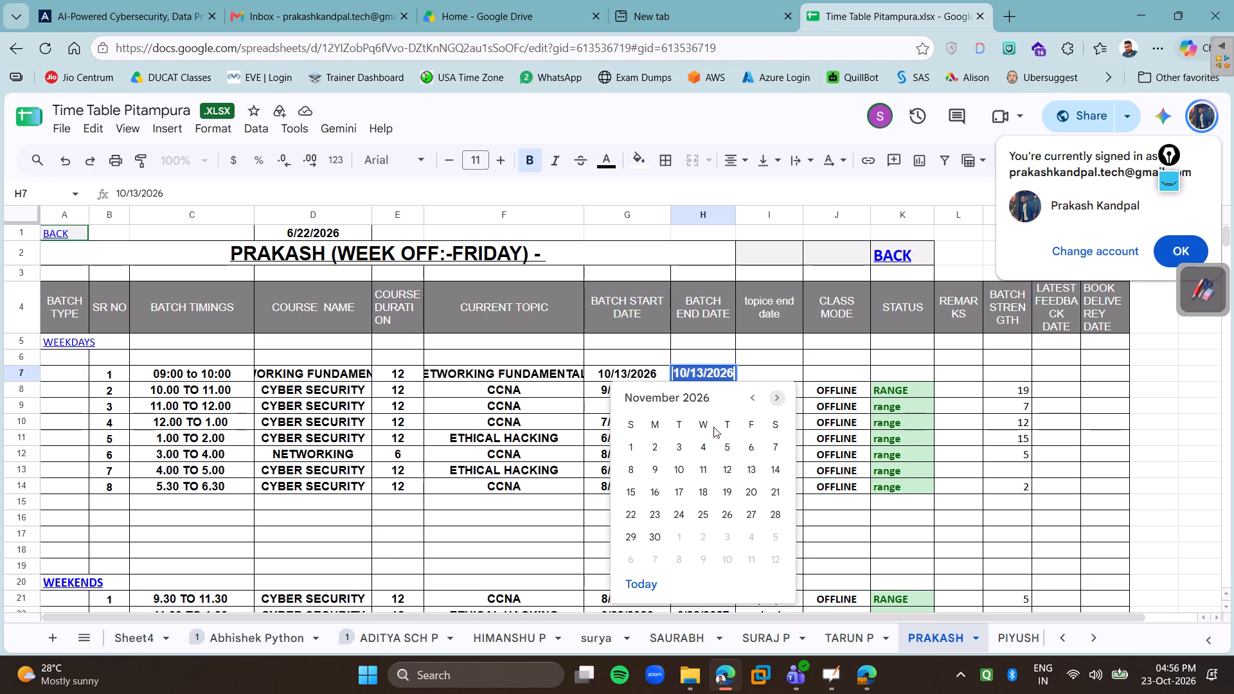
pyautogui.click(751, 466)
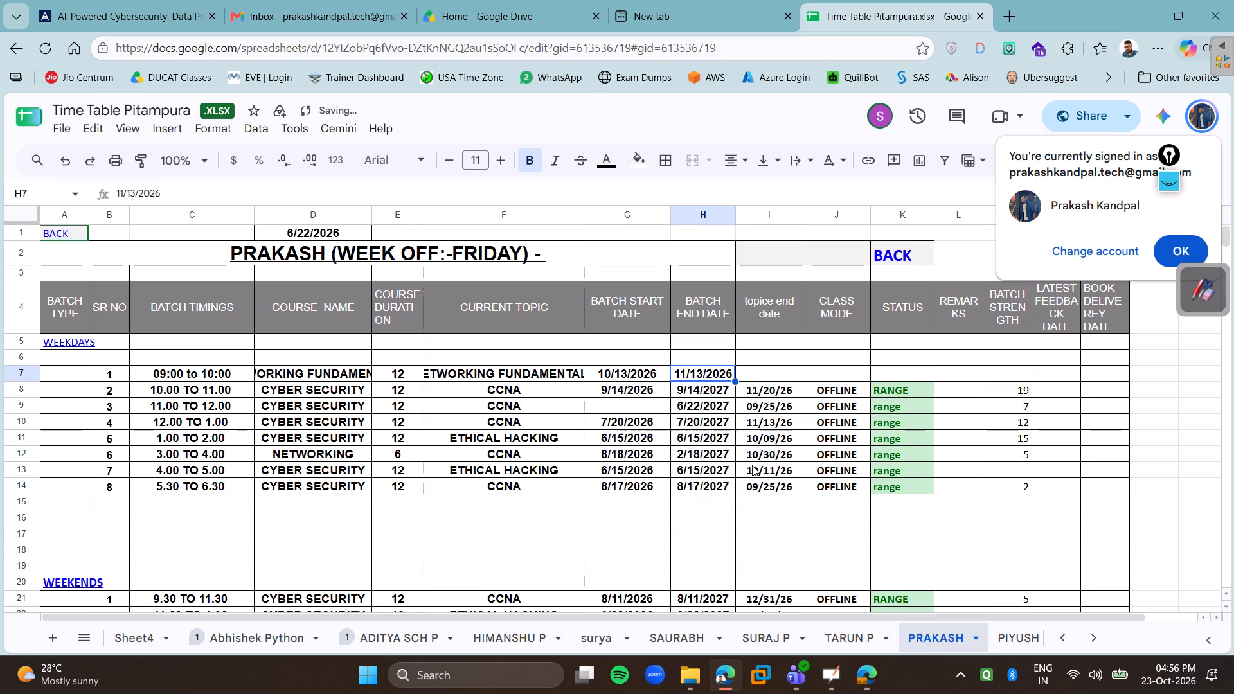
pyautogui.hotkey('ctrl', 's')
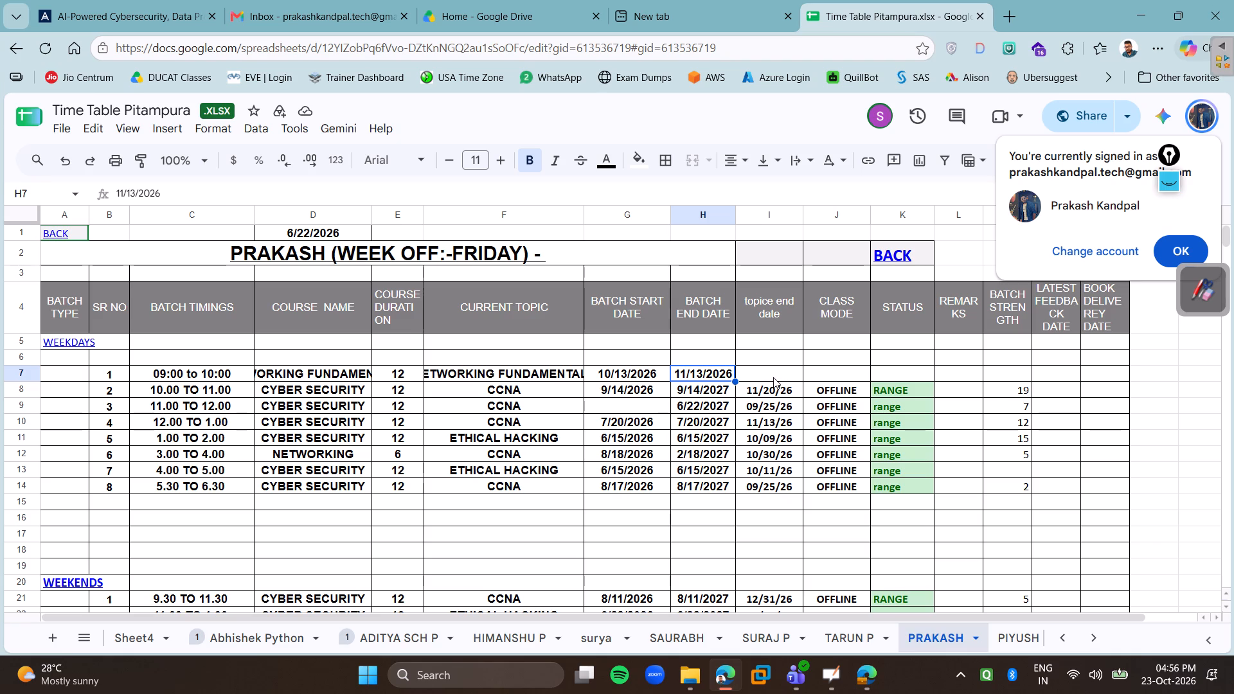
# Set the row 7 batch's class mode to OFFLINE by copying the entry from row 8.
pyautogui.click(823, 367)
pyautogui.click(827, 386)
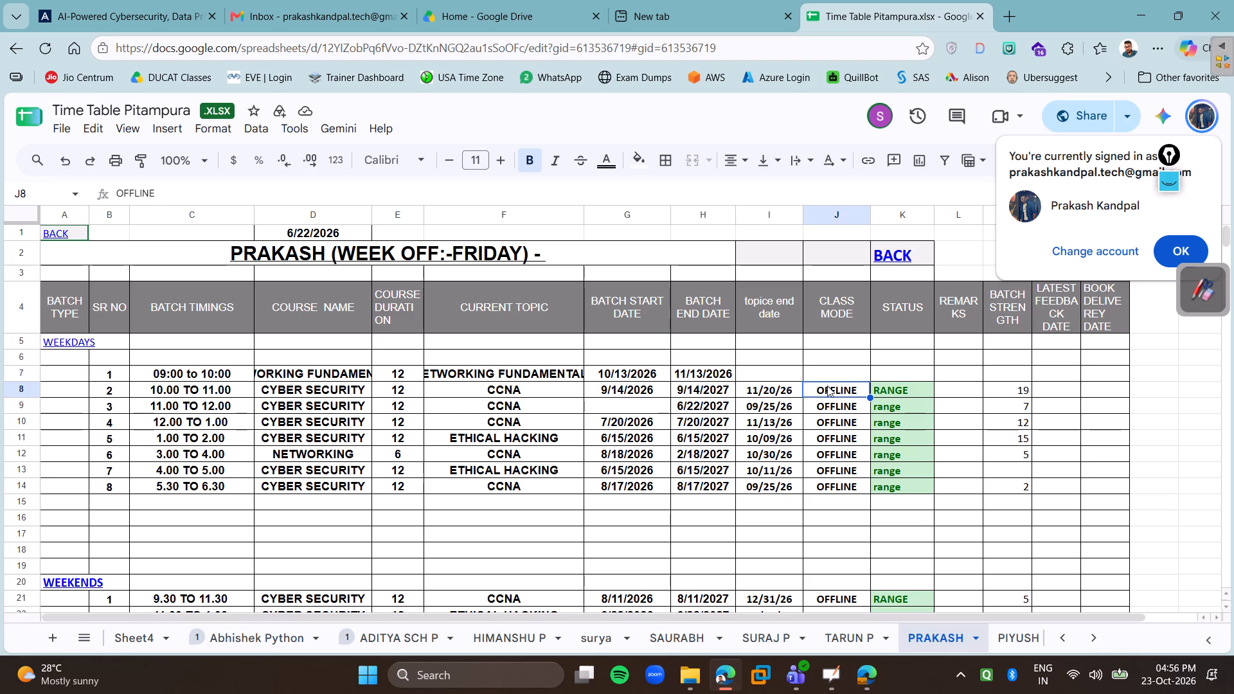
pyautogui.hotkey('ctrl', 'c')
pyautogui.click(835, 371)
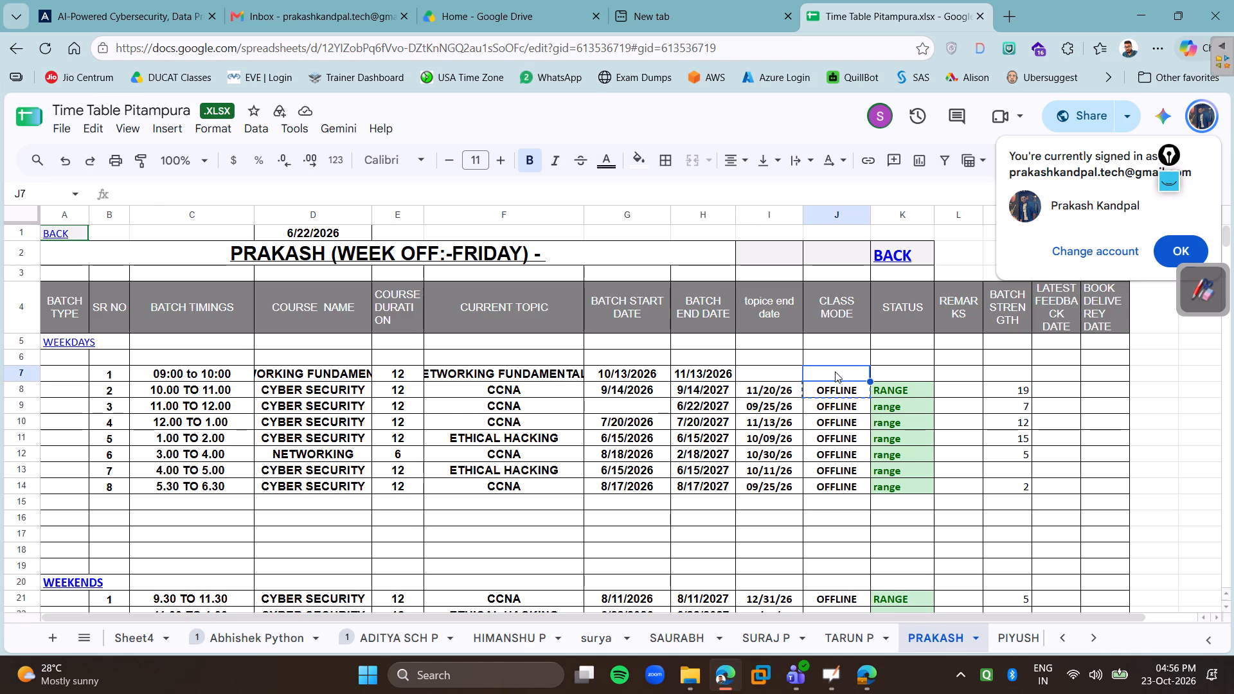
pyautogui.hotkey('ctrl', 'v')
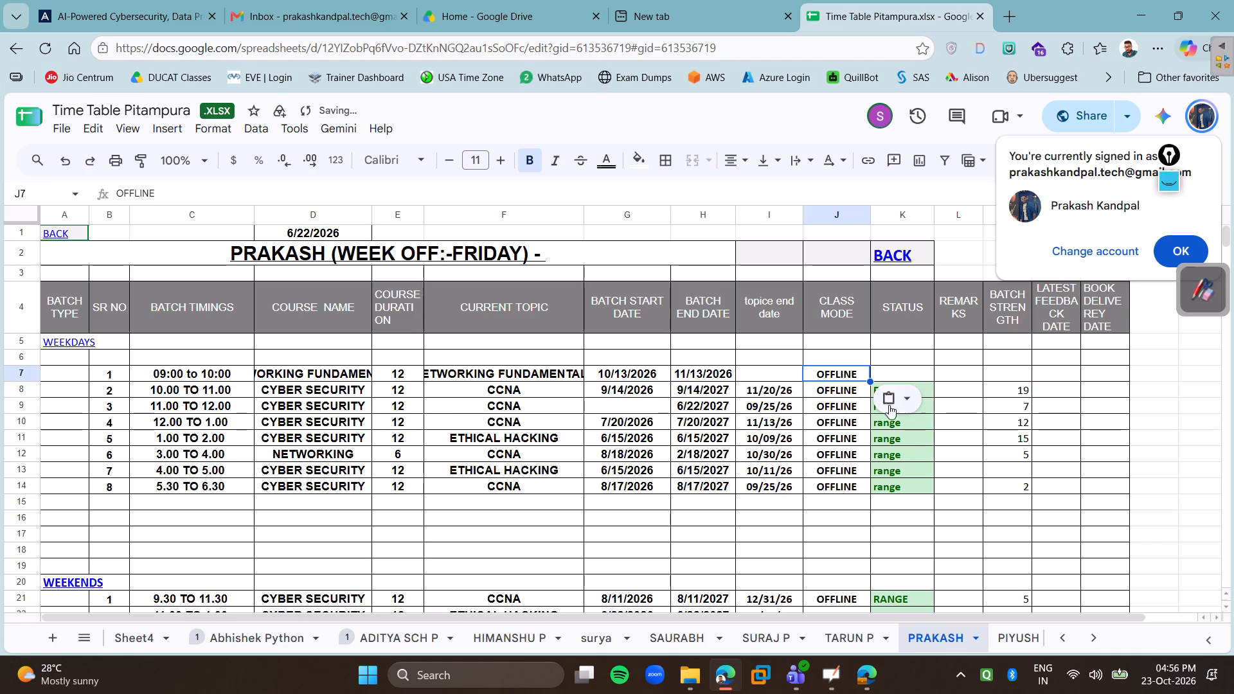
# Set the row 7 batch's strength to 8.
pyautogui.click(1011, 376)
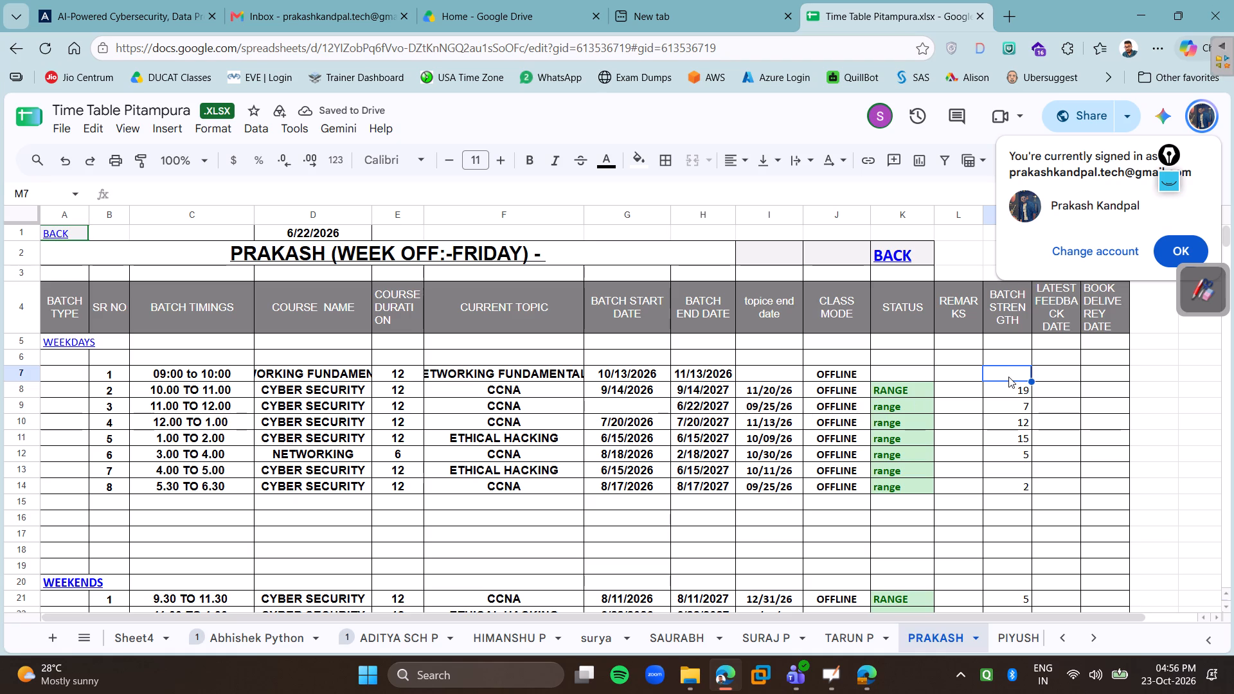
pyautogui.press('8')
pyautogui.press('Tab')
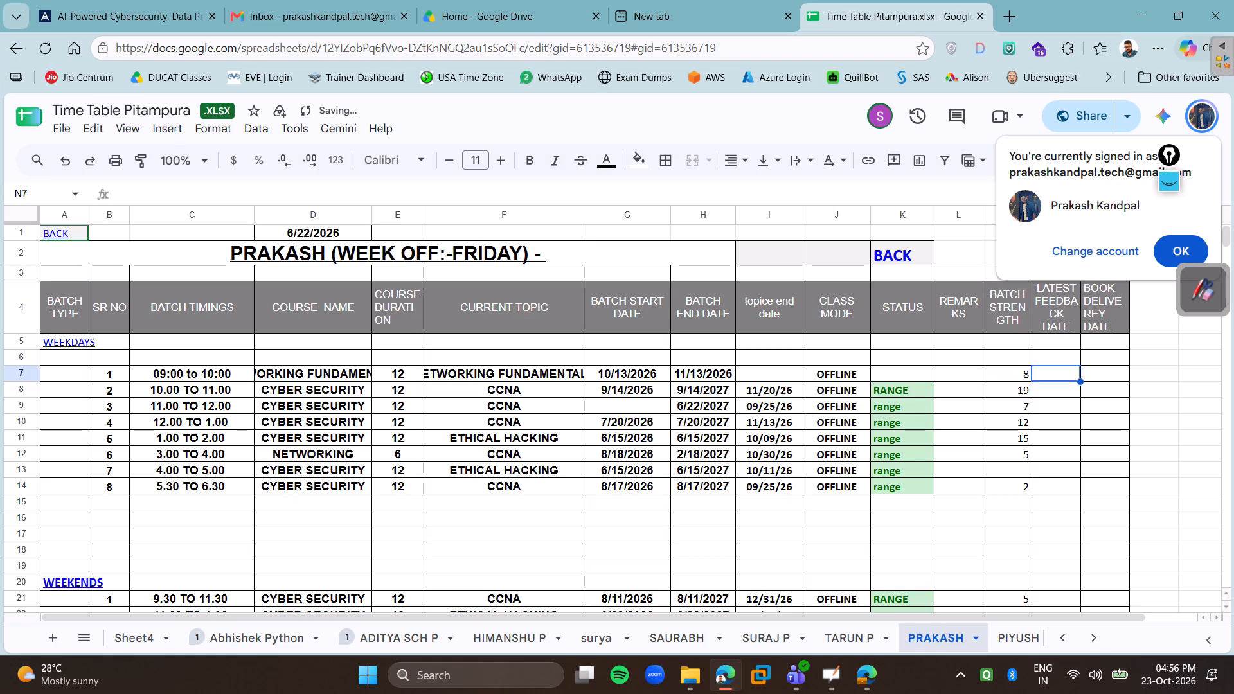
# Set the row 7 batch's status to range by copying the status cell from row 9.
pyautogui.click(891, 404)
pyautogui.click(891, 404)
pyautogui.hotkey('ctrl', 'c')
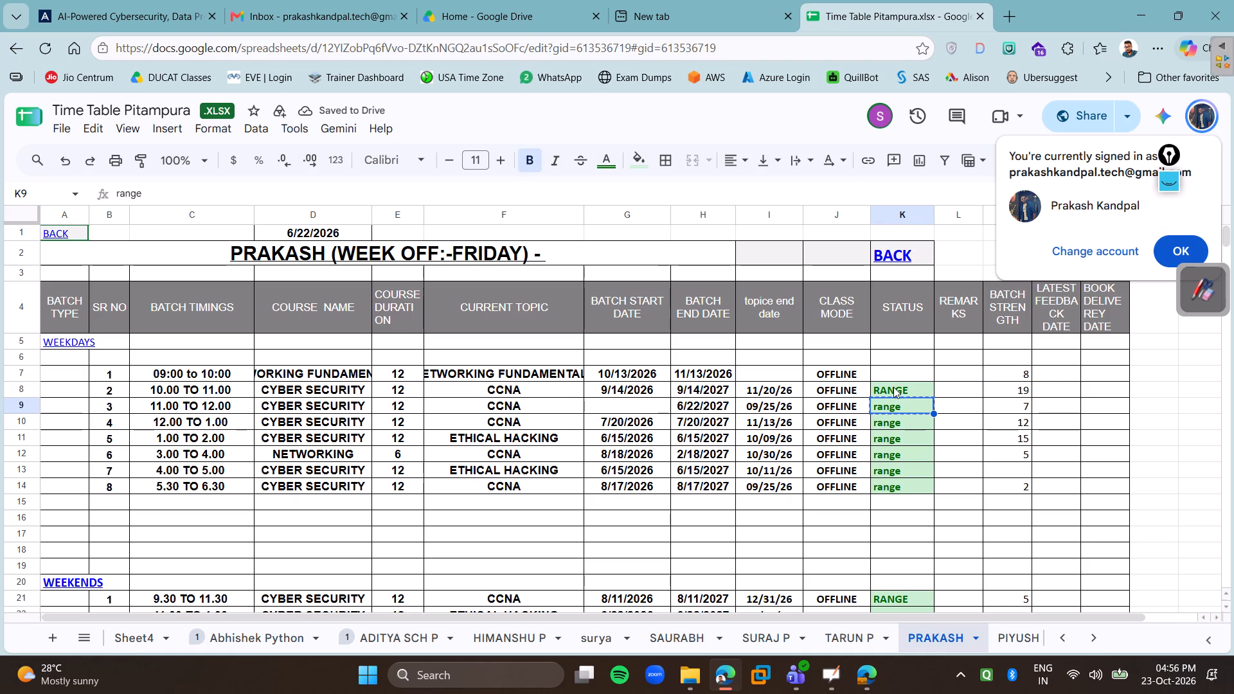
pyautogui.click(894, 377)
pyautogui.hotkey('ctrl', 'v')
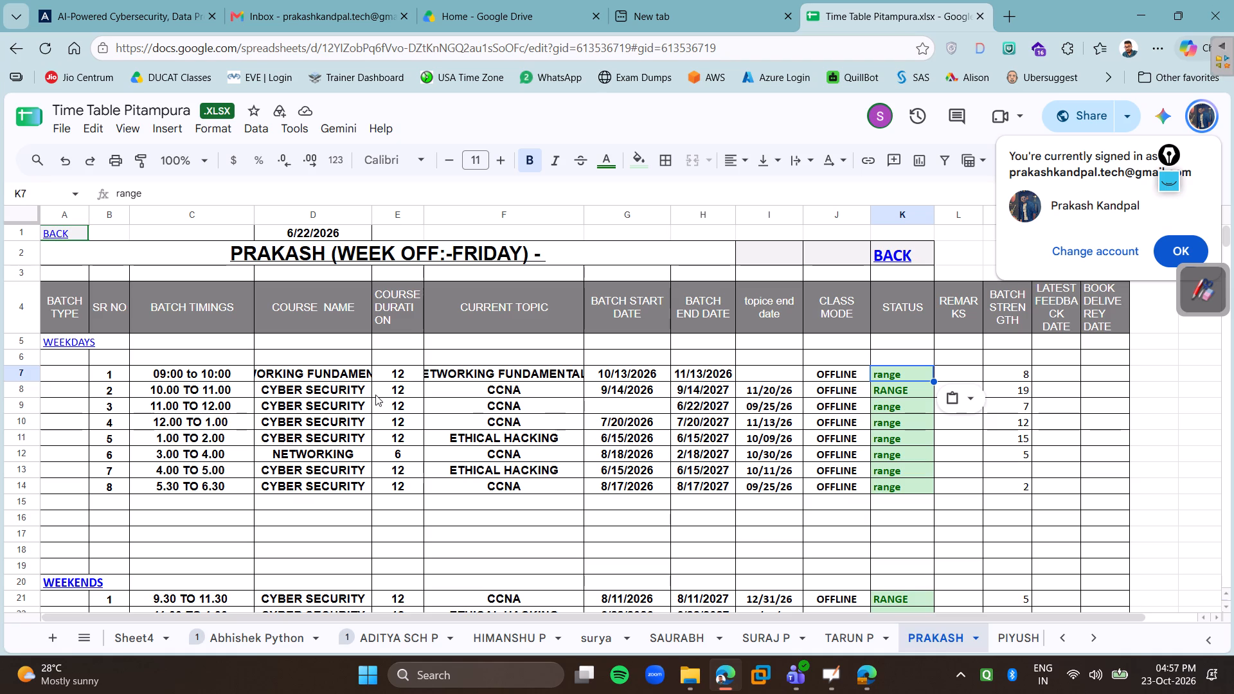
# Change the batch start date of the 10.00 to 11.00 batch in row 8 to 10/6/2026.
pyautogui.click(543, 389)
pyautogui.click(636, 391)
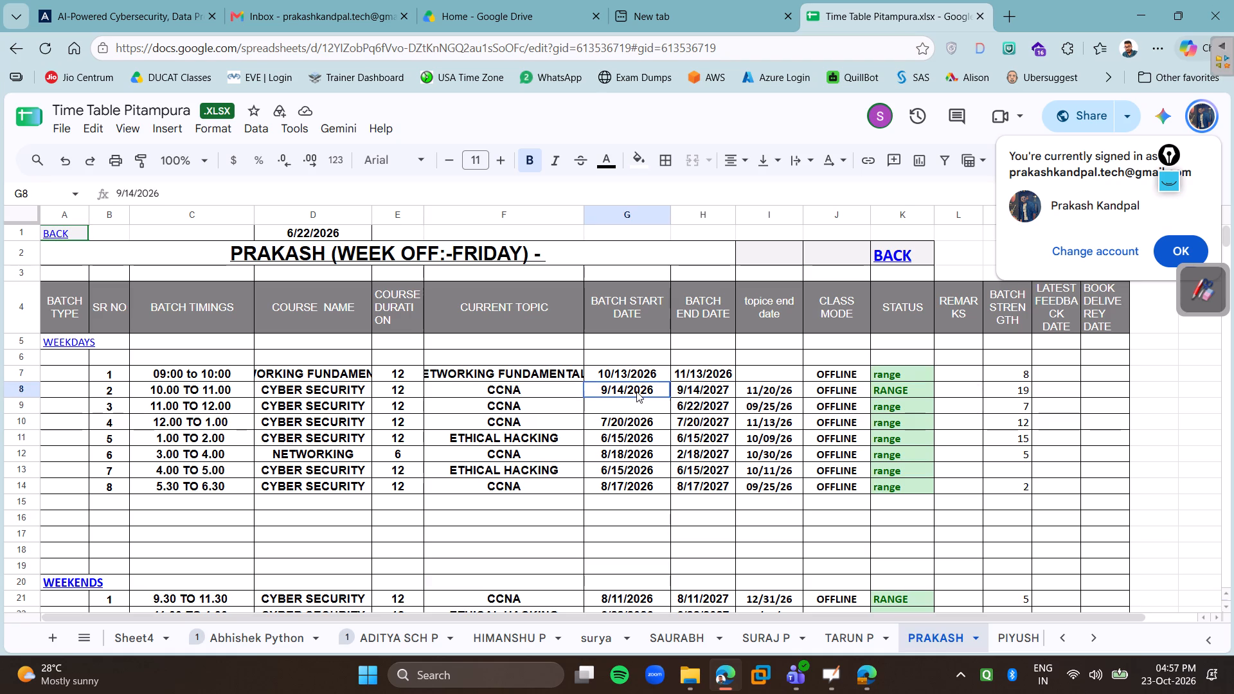
pyautogui.doubleClick(697, 391)
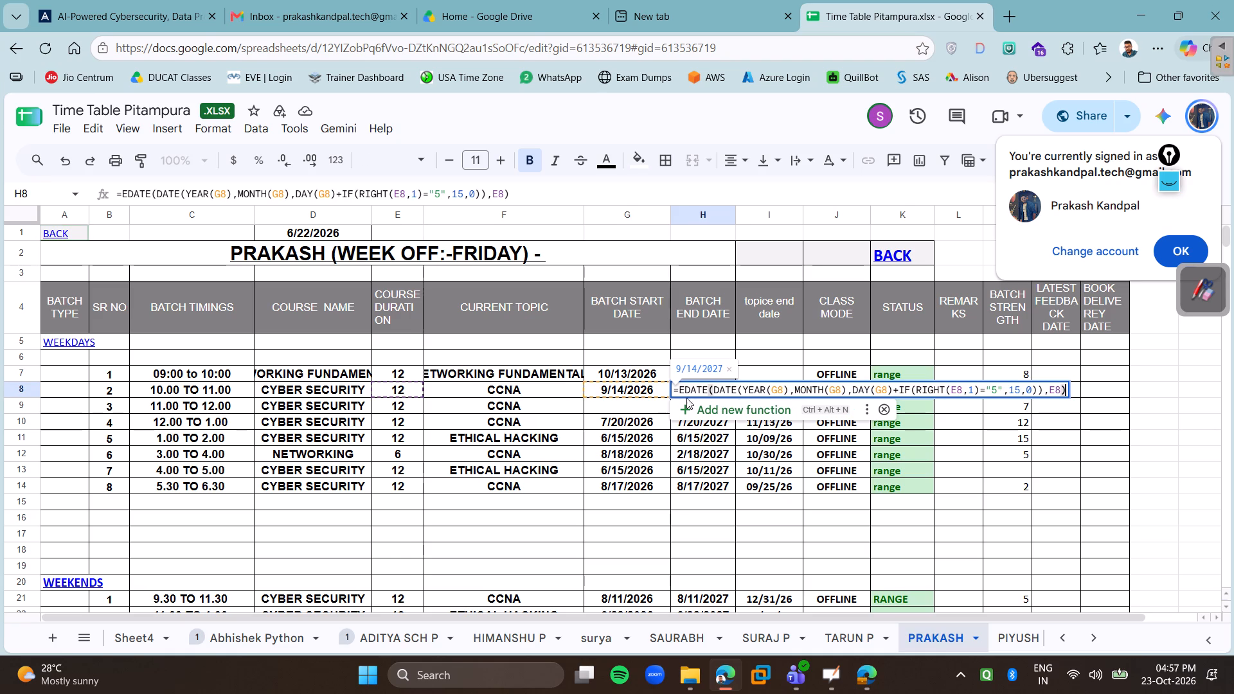
pyautogui.click(638, 387)
pyautogui.doubleClick(638, 387)
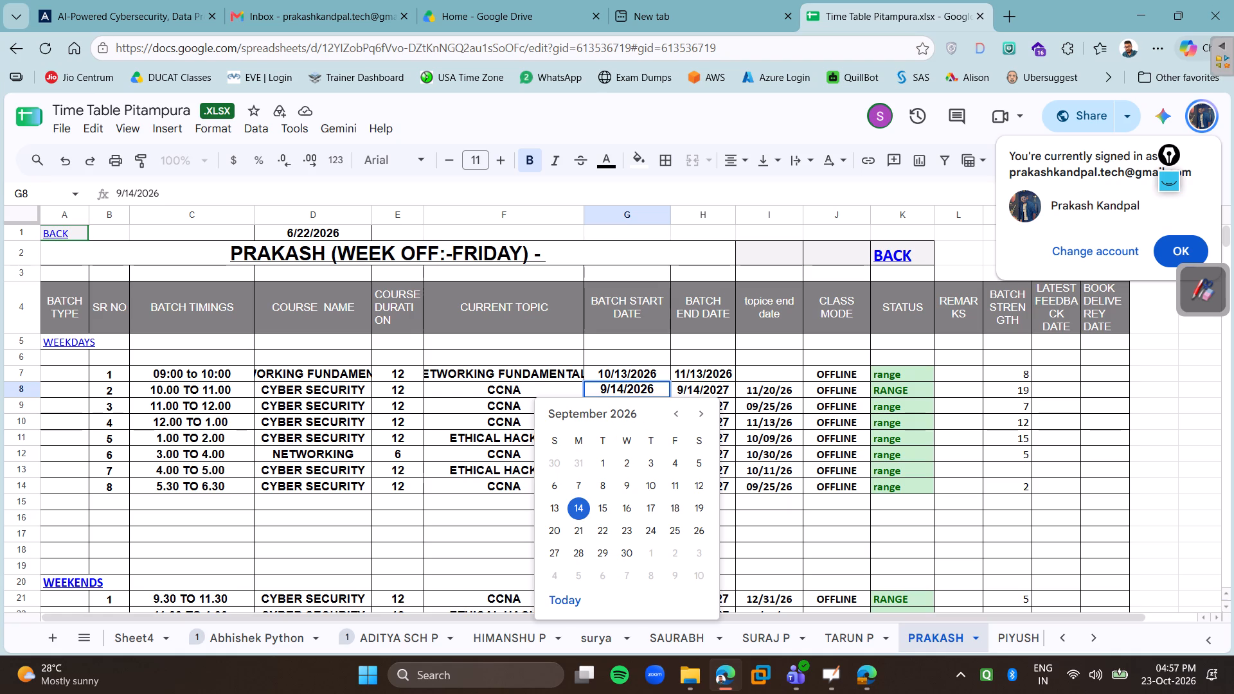
pyautogui.click(757, 387)
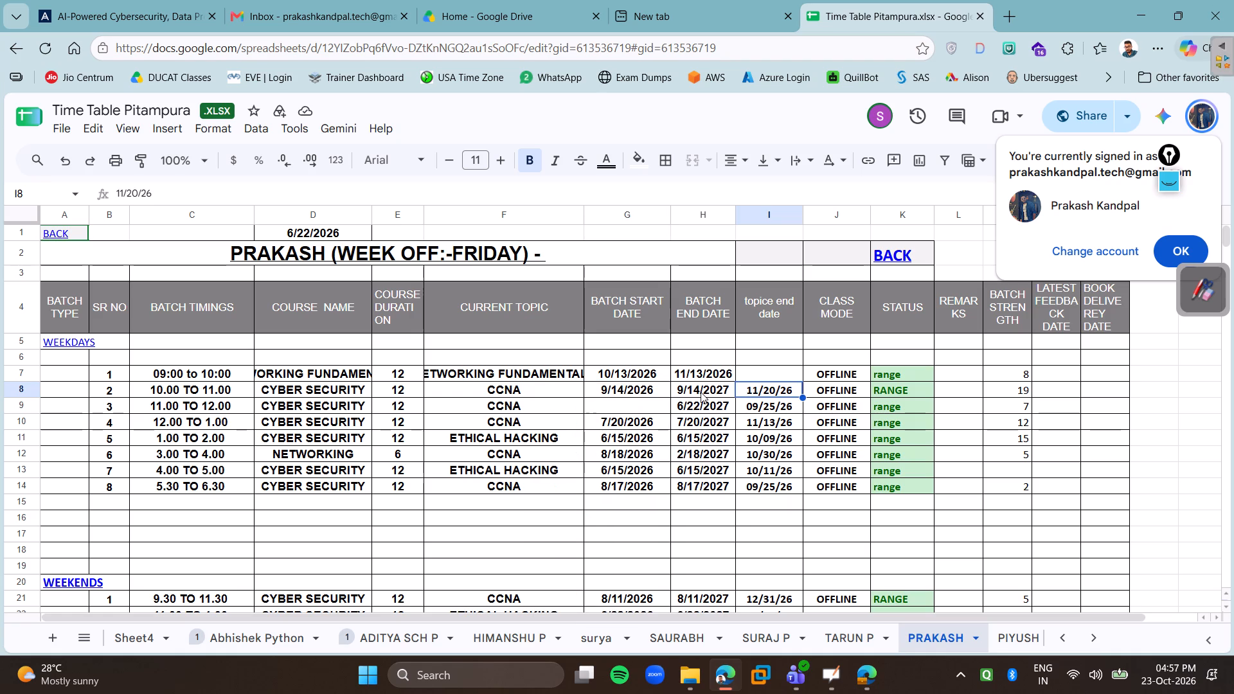
pyautogui.click(631, 387)
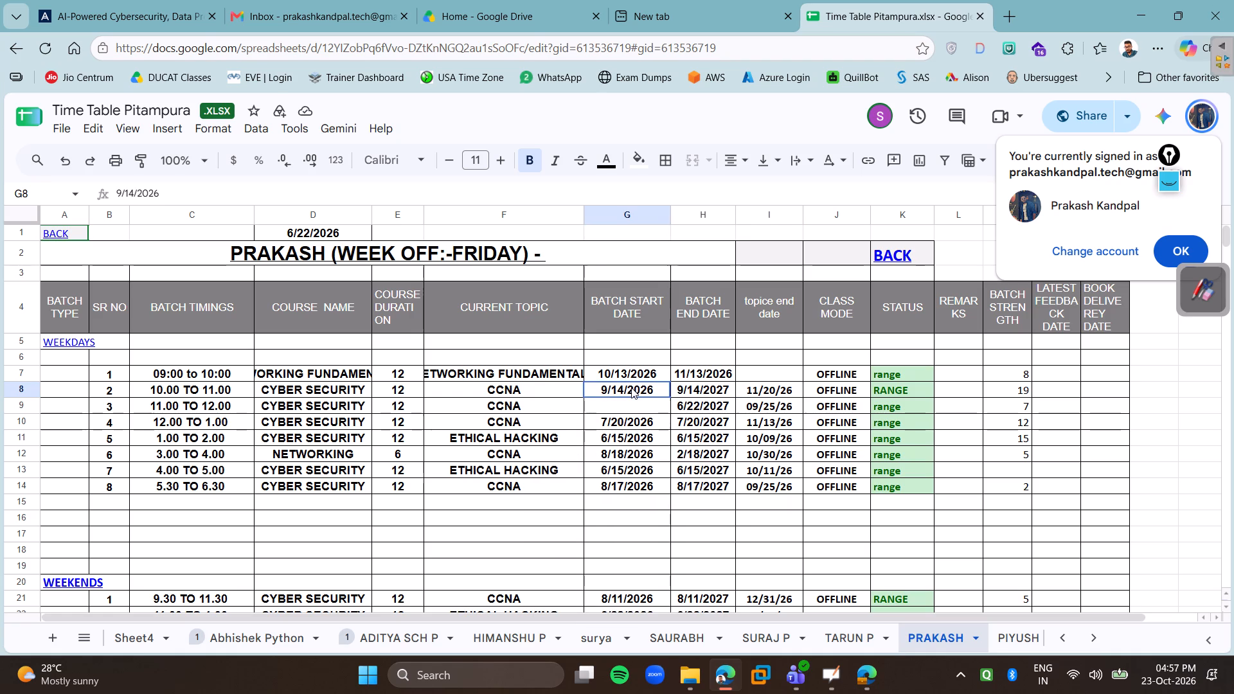
pyautogui.doubleClick(631, 387)
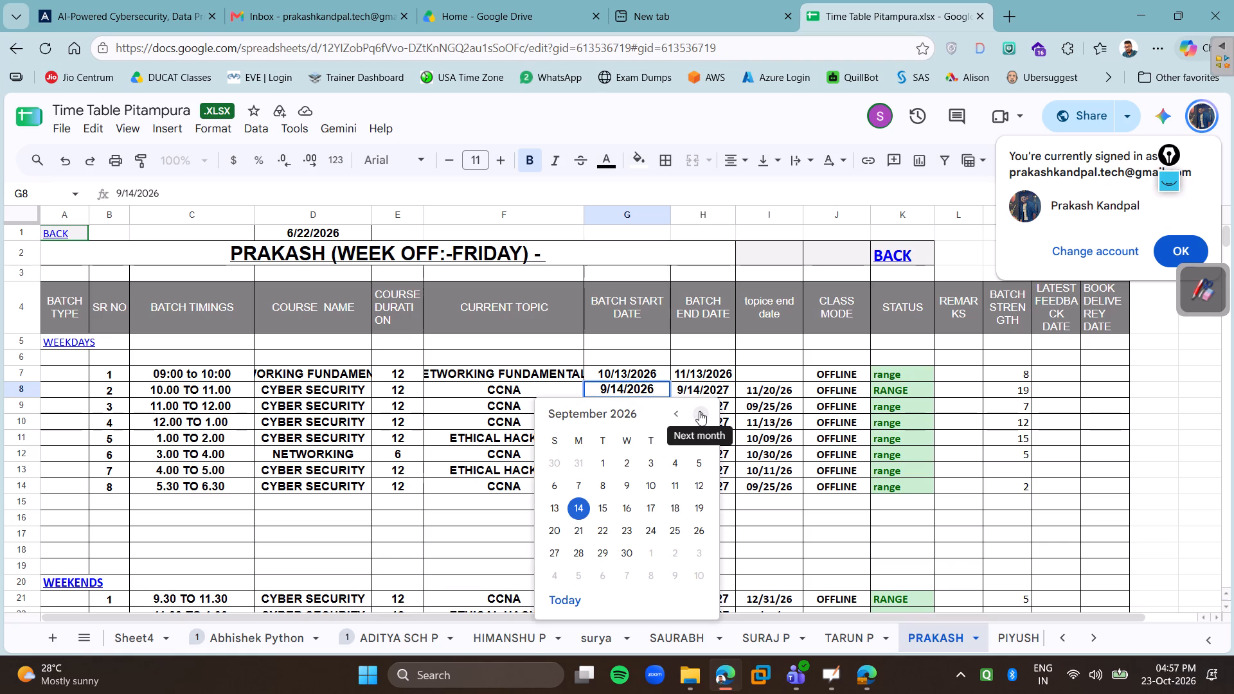
pyautogui.click(699, 411)
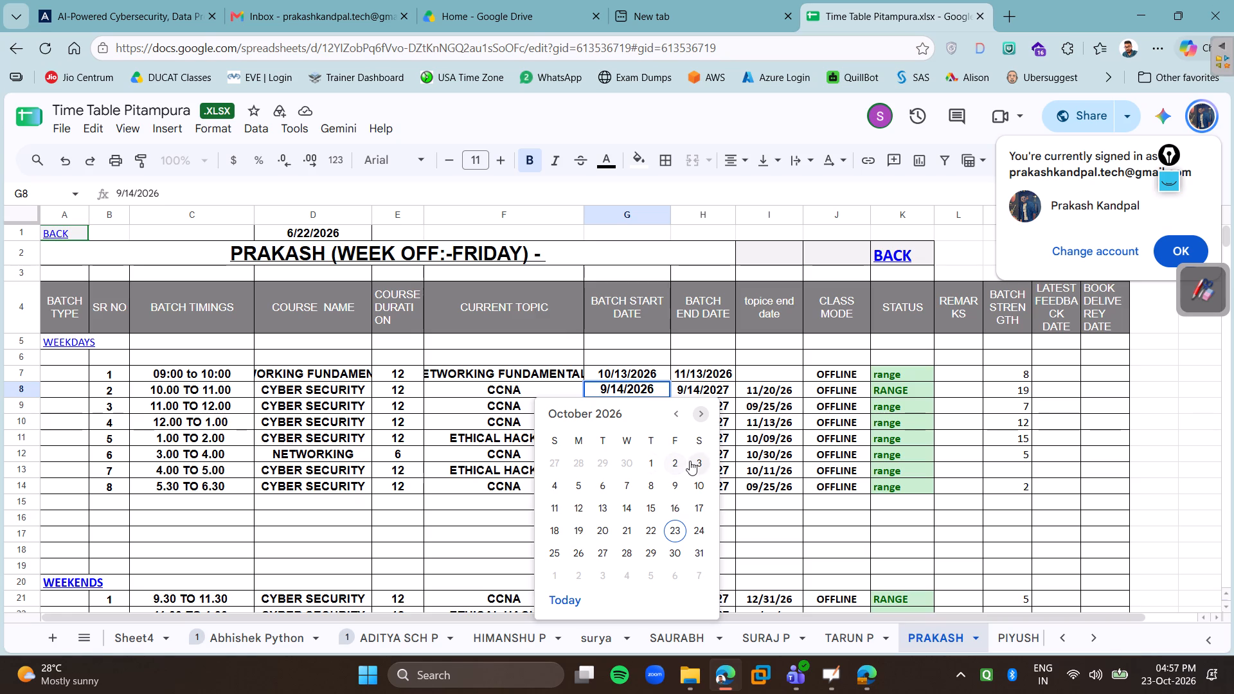
pyautogui.click(595, 481)
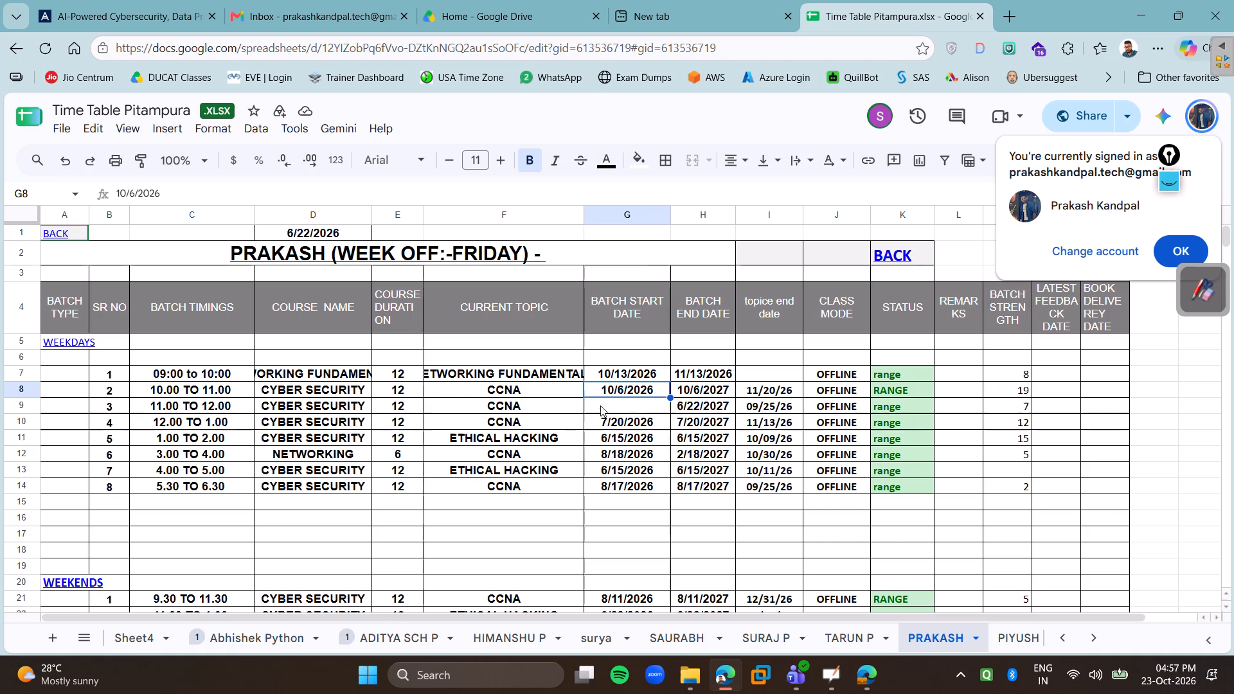
# Change the current topic of the 11.00 to 12.00 batch in row 9 to ETHICAL HACKING.
pyautogui.click(559, 406)
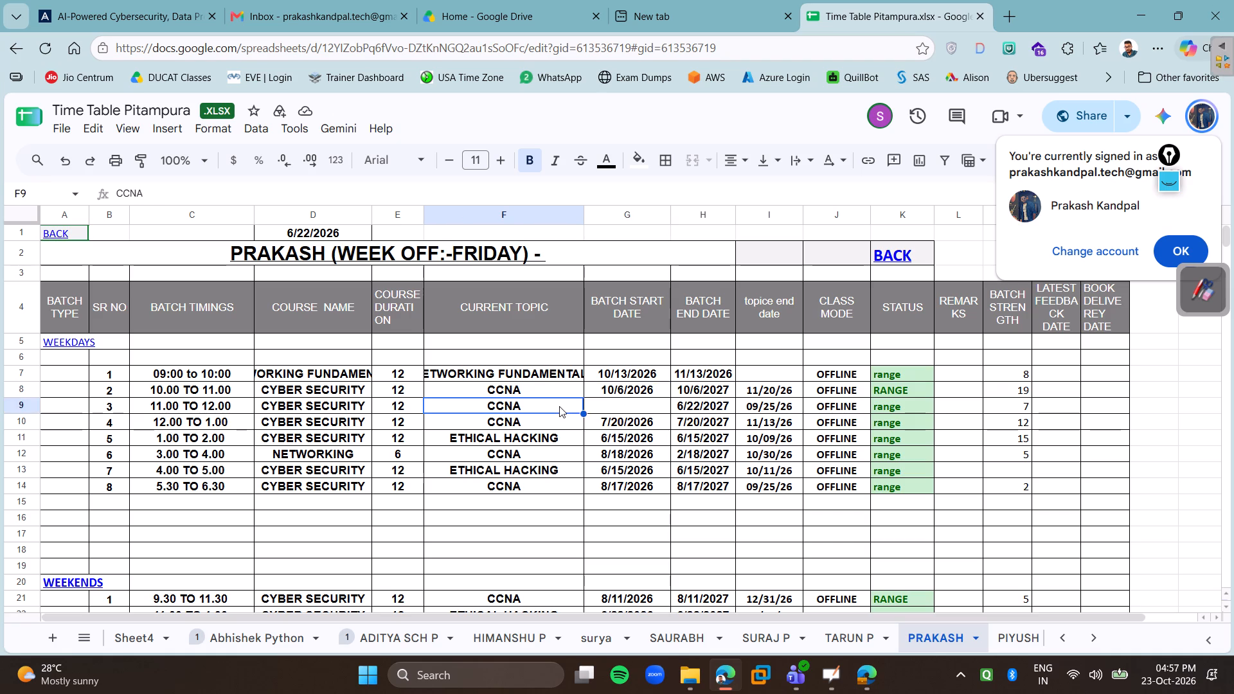
pyautogui.hotkey('shift', 'e')
pyautogui.press('BackSpace')
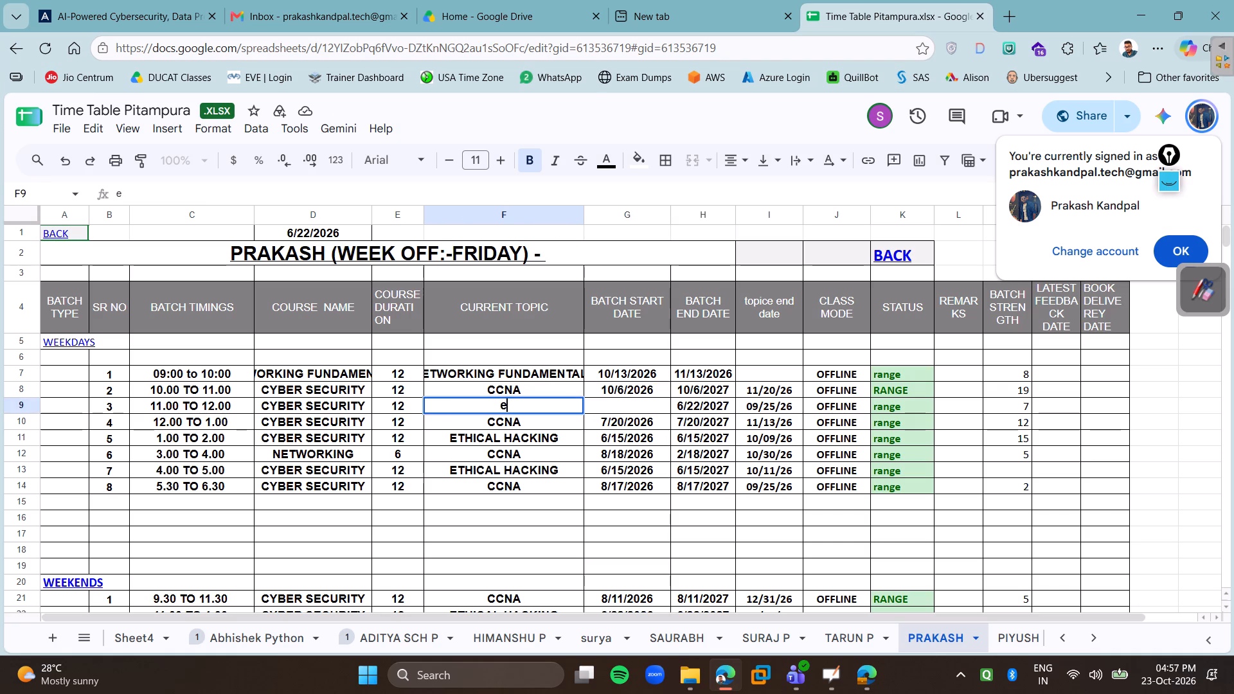
pyautogui.press('BackSpace')
pyautogui.press('e')
pyautogui.press('Tab')
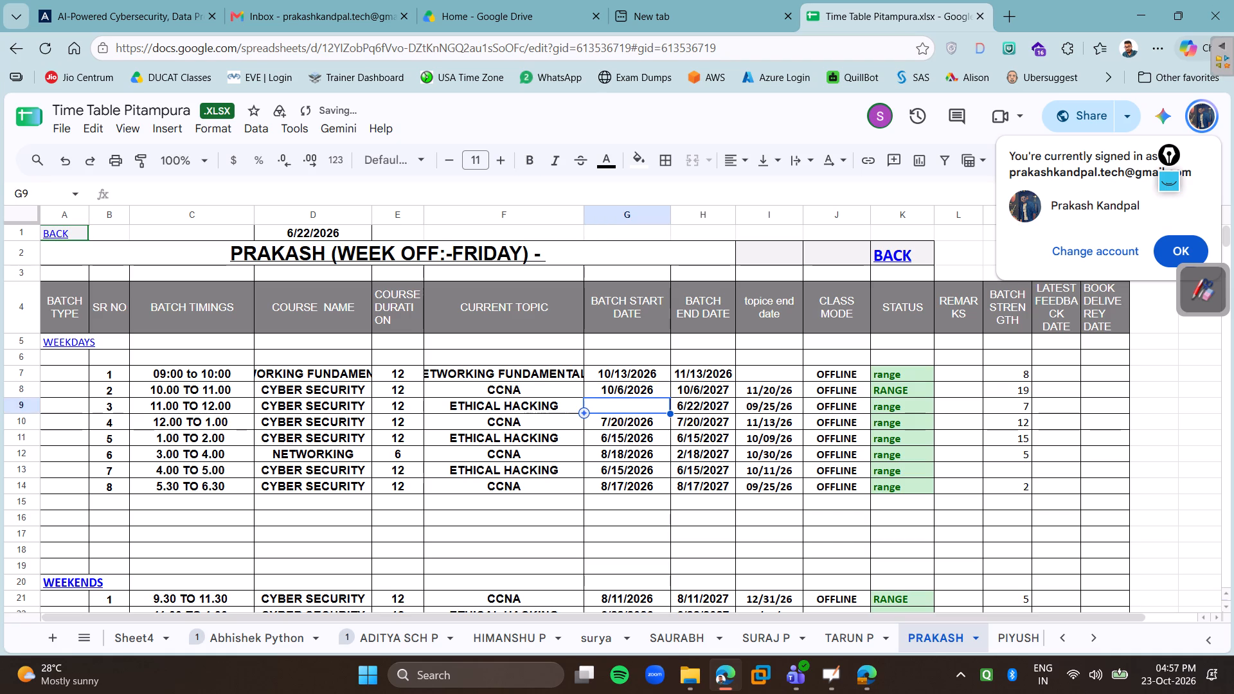
# Set the batch start date of the 11.00 to 12.00 batch in row 9 to 10/13/2026 by copying the start date from row 7.
pyautogui.click(1177, 686)
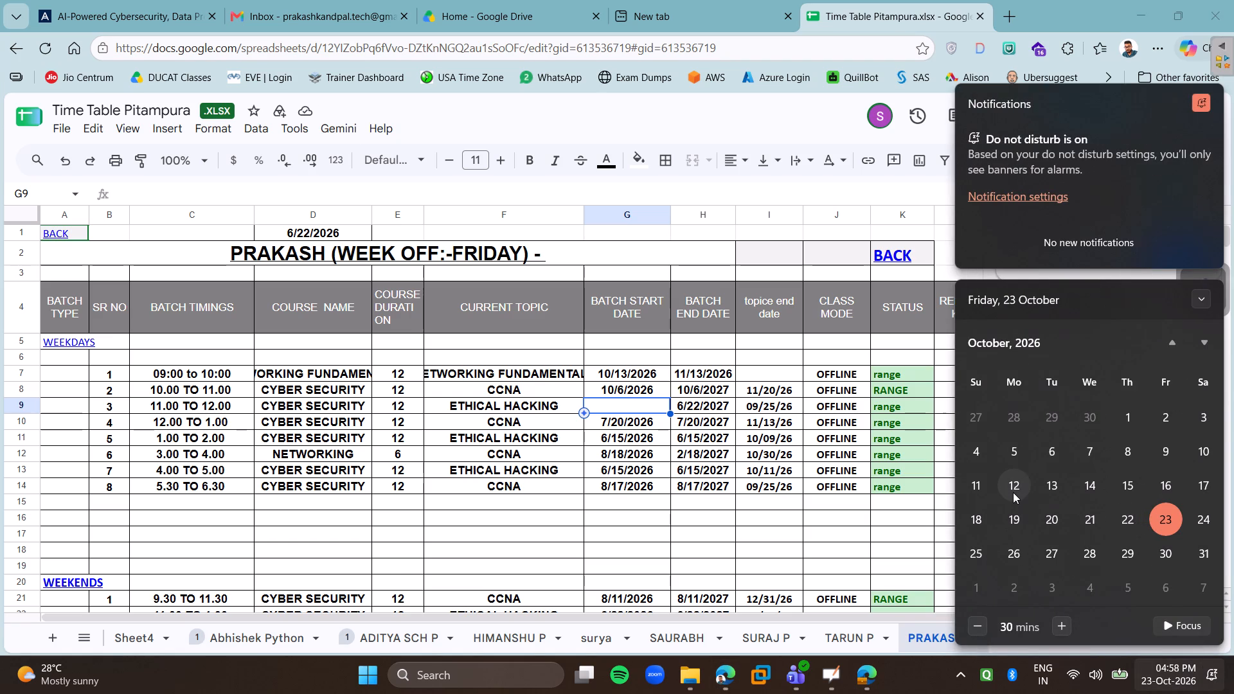
pyautogui.click(648, 377)
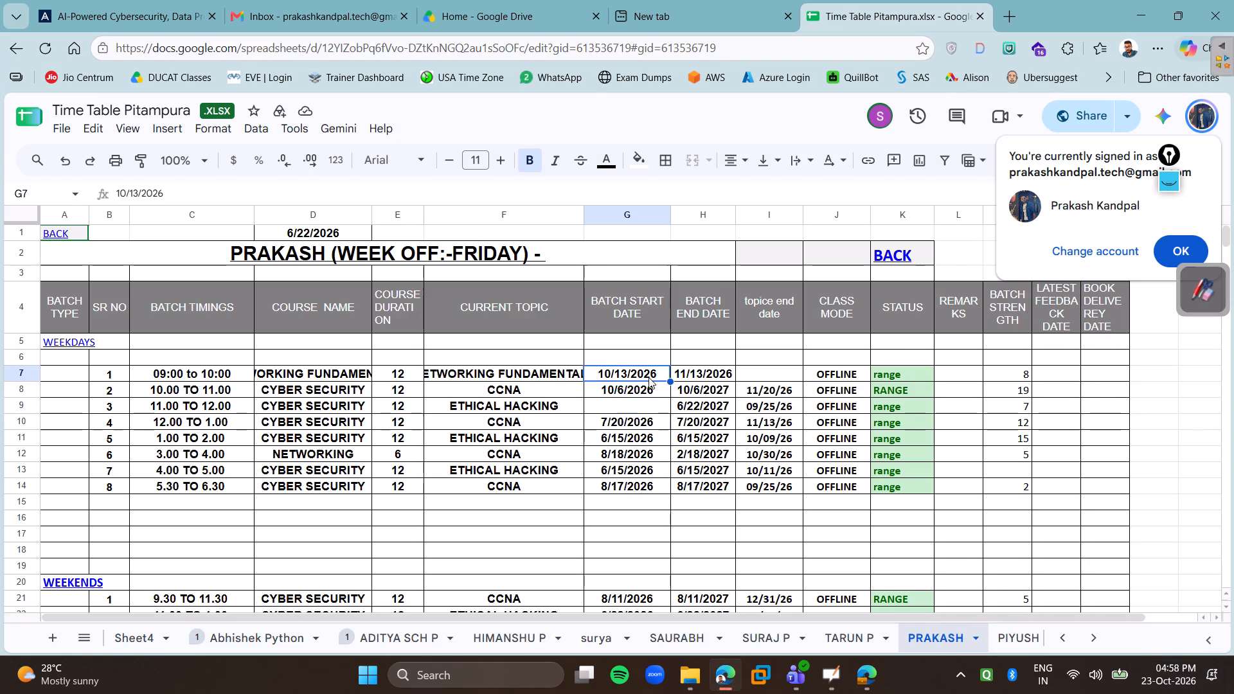
pyautogui.hotkey('ctrl', 'c')
pyautogui.click(647, 403)
pyautogui.hotkey('ctrl', 'v')
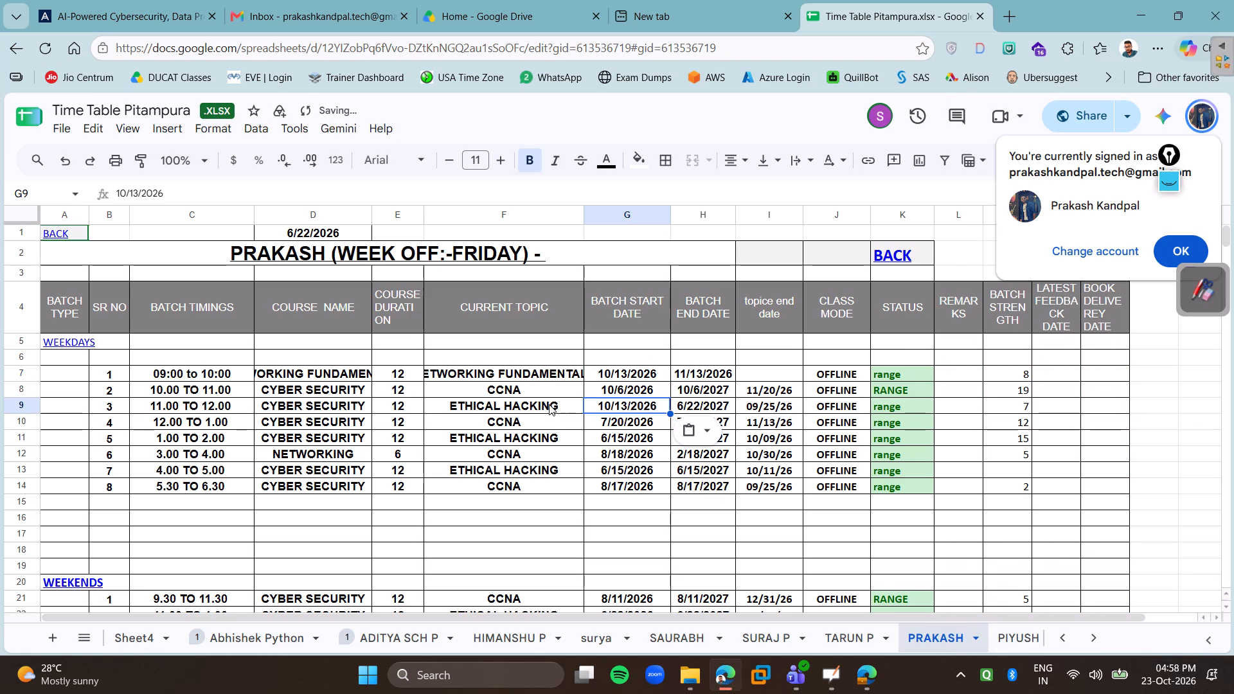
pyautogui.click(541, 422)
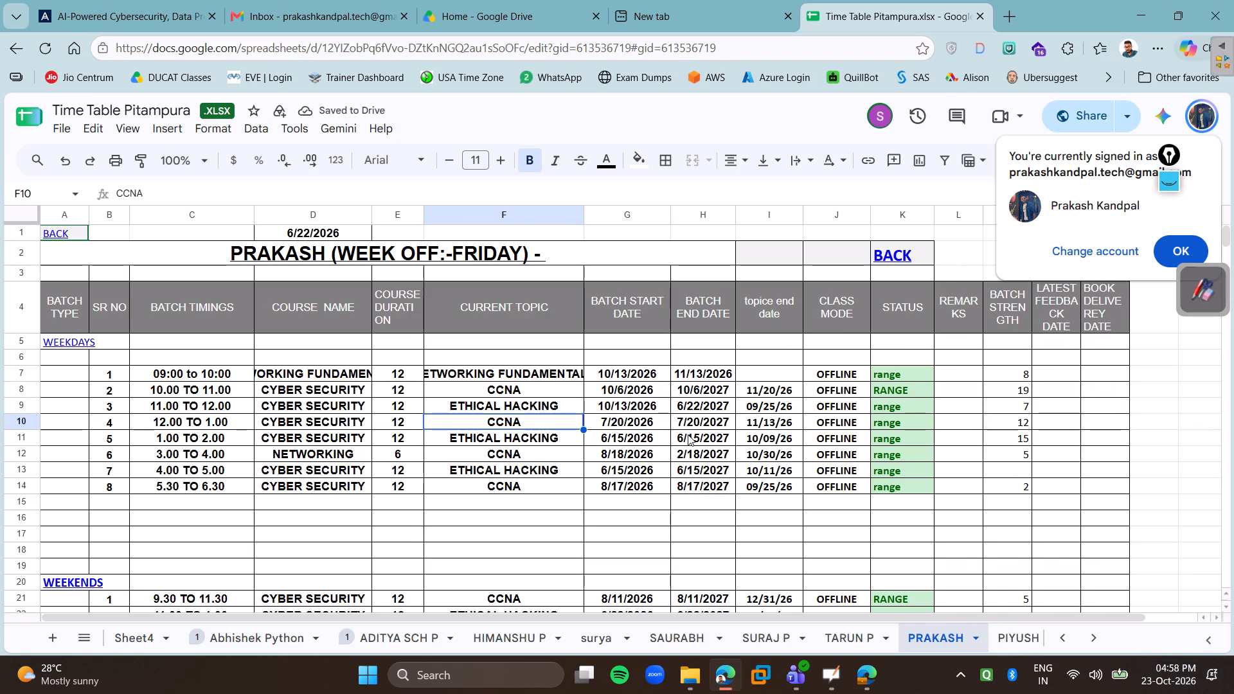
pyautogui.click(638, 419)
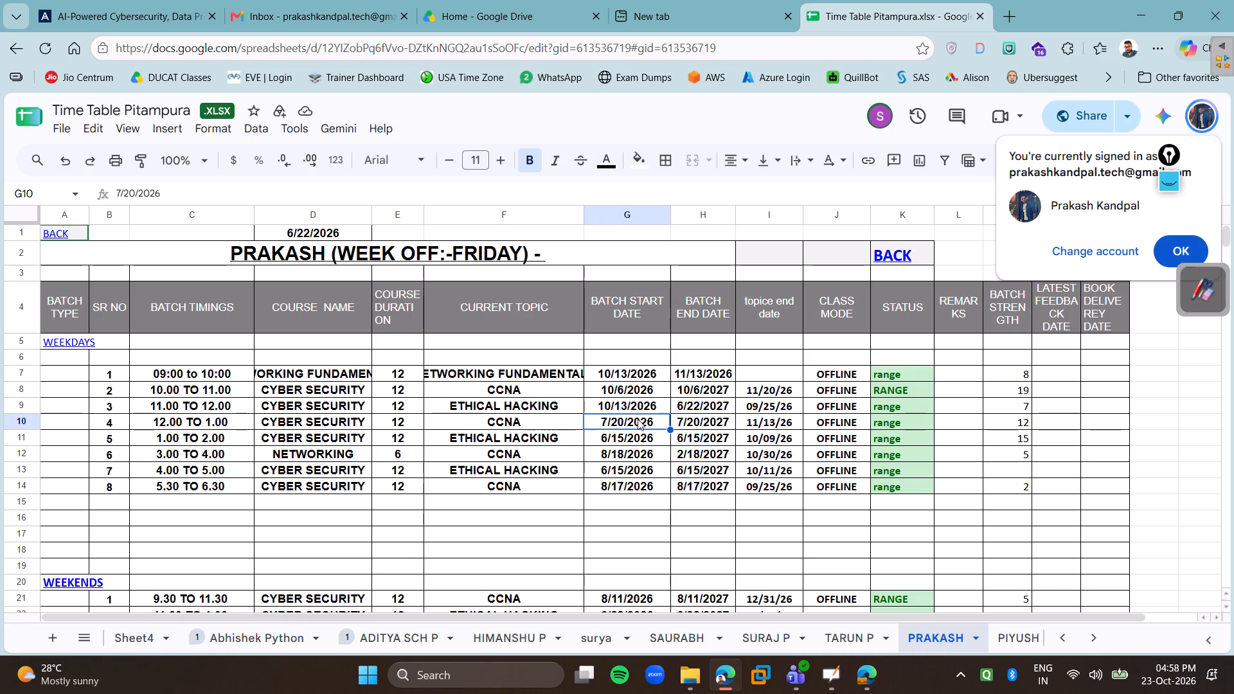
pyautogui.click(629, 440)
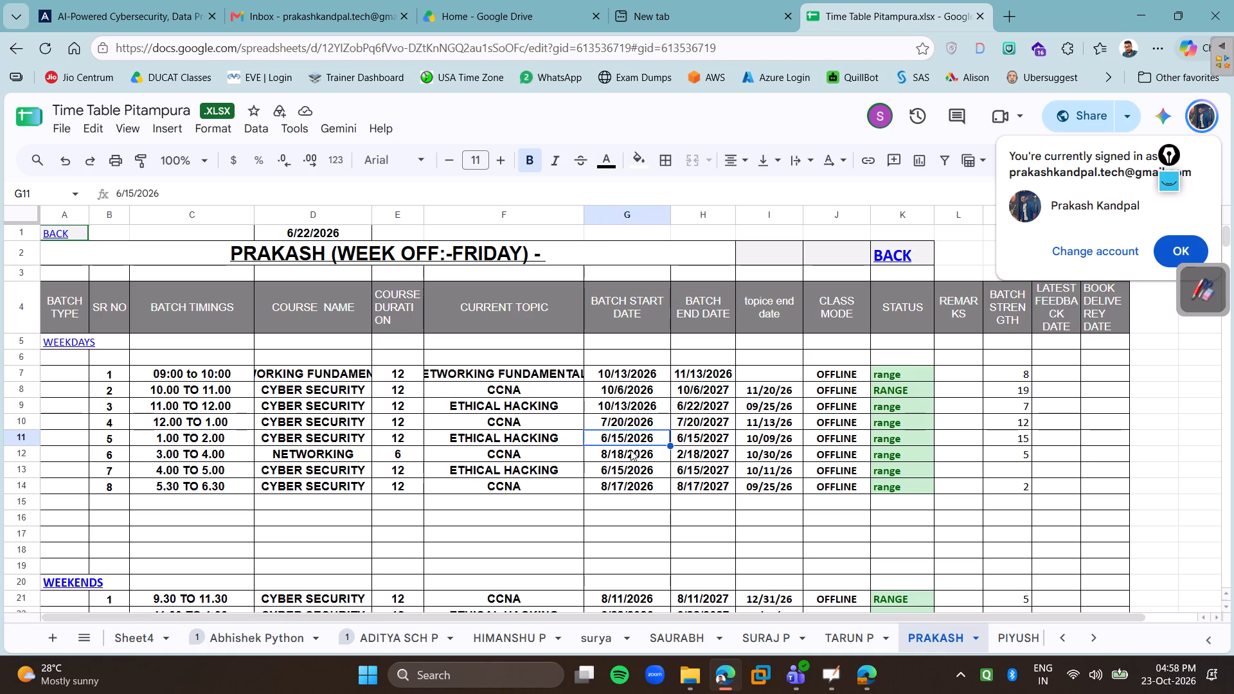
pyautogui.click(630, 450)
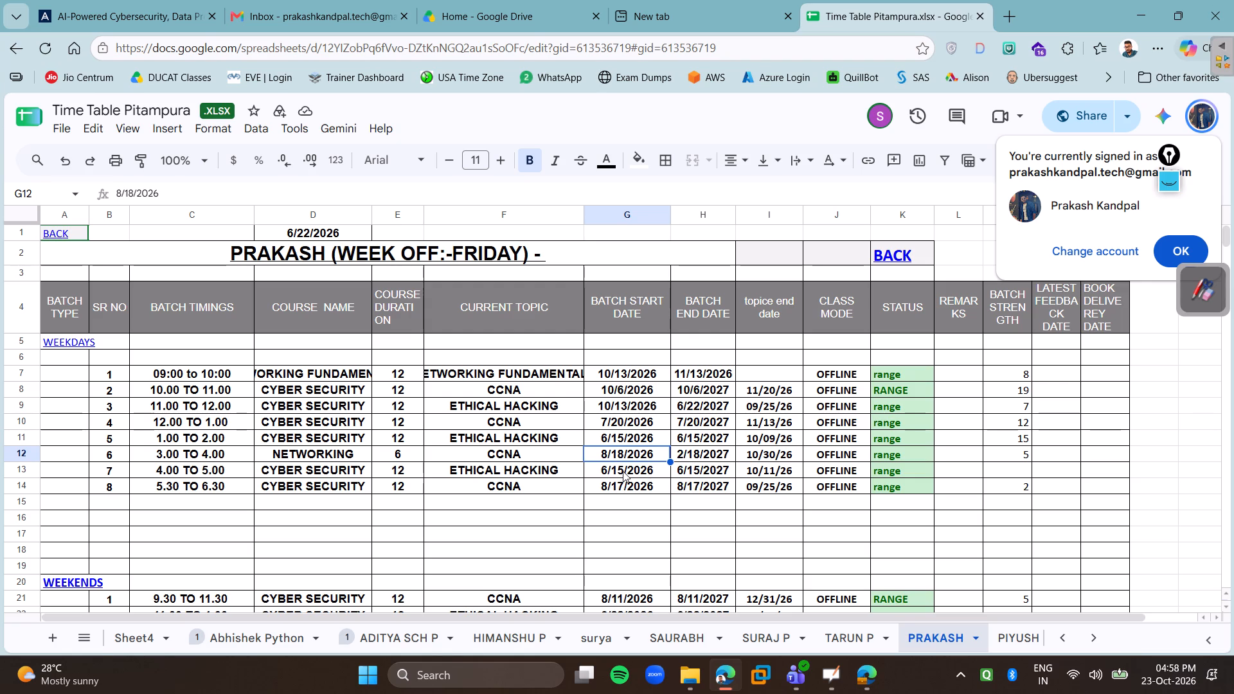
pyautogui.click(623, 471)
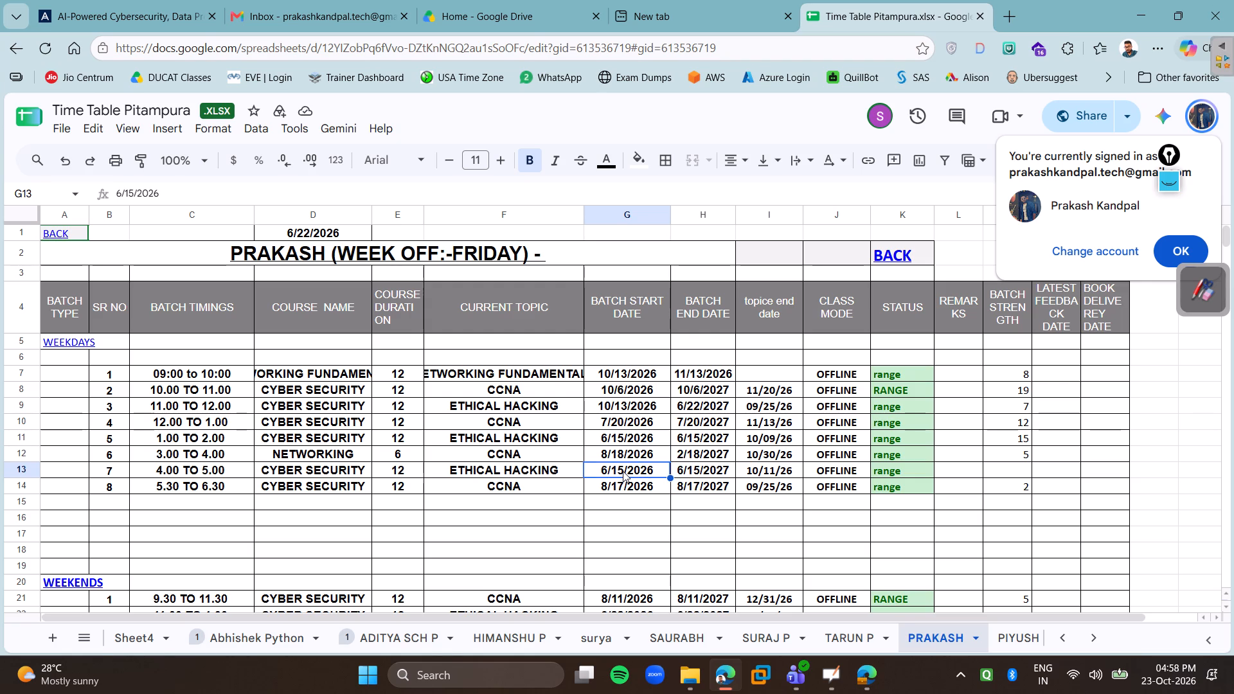
# Change the current topic of the 4.00 to 5.00 batch in row 13 to NETWORKING FUNDAMENTALS by copying it from row 7.
pyautogui.click(510, 369)
pyautogui.hotkey('ctrl', 'c')
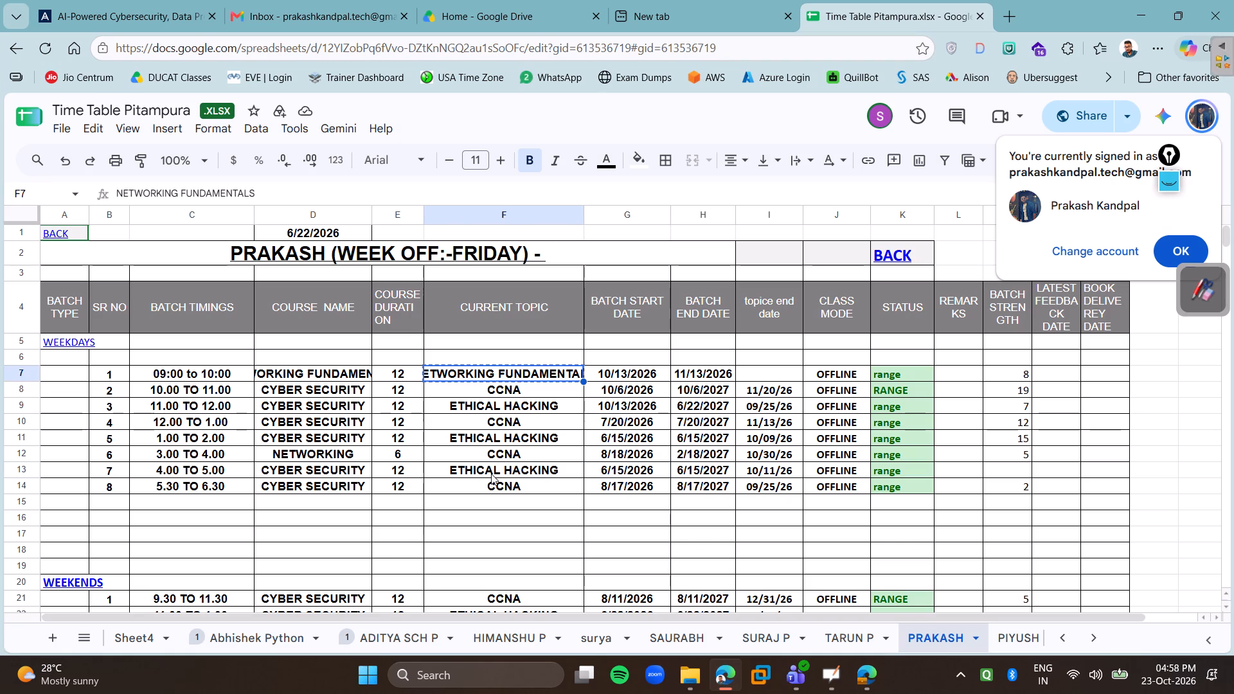
pyautogui.click(491, 474)
pyautogui.hotkey('ctrl', 'v')
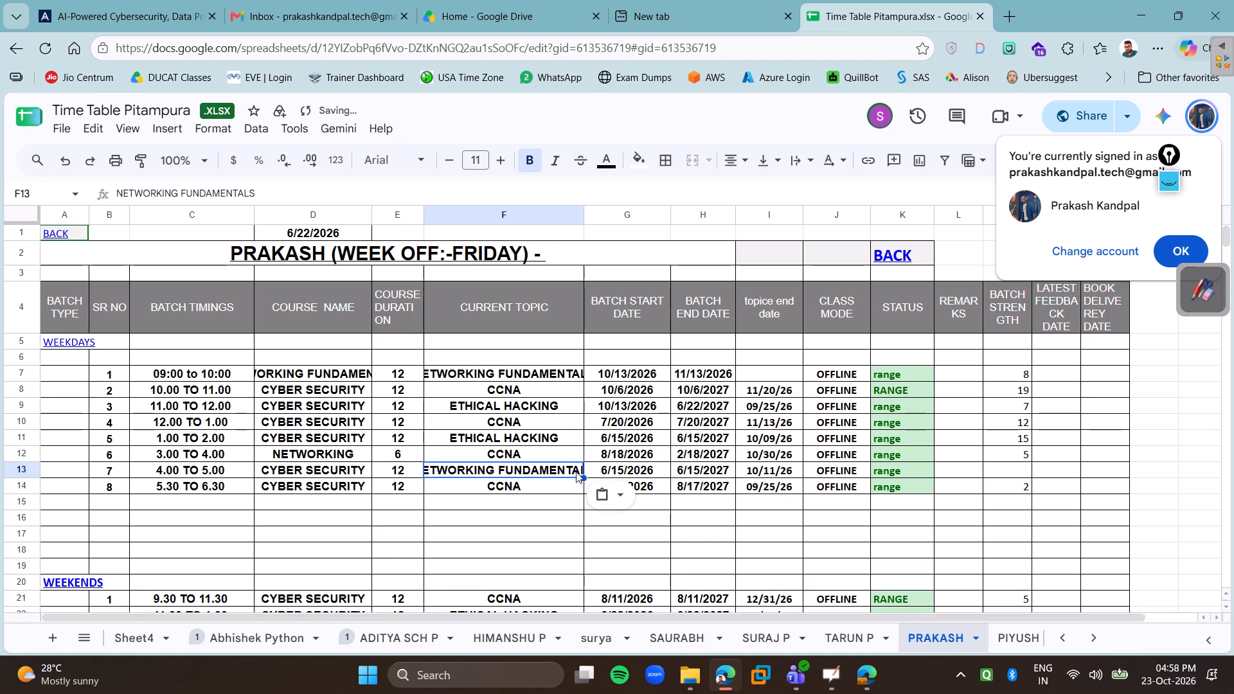
# Change the batch start date of the 4.00 to 5.00 batch in row 13 to 10/22/2026 and save the sheet.
pyautogui.click(625, 467)
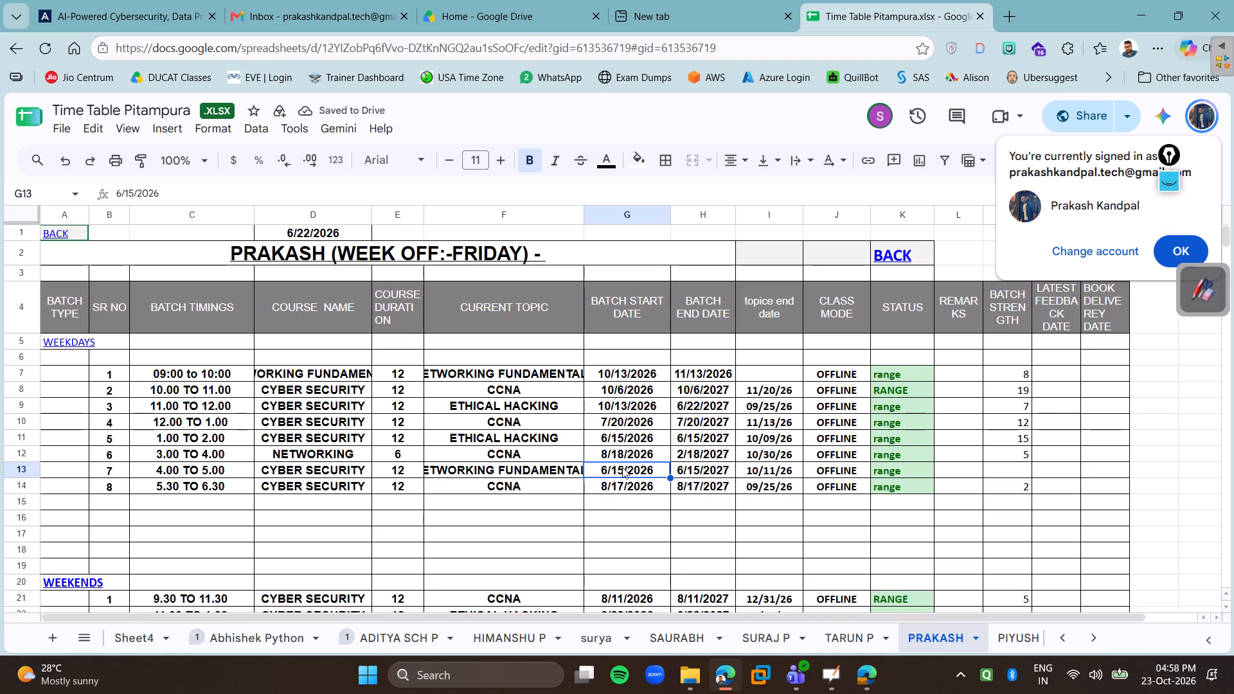
pyautogui.doubleClick(622, 467)
pyautogui.doubleClick(628, 469)
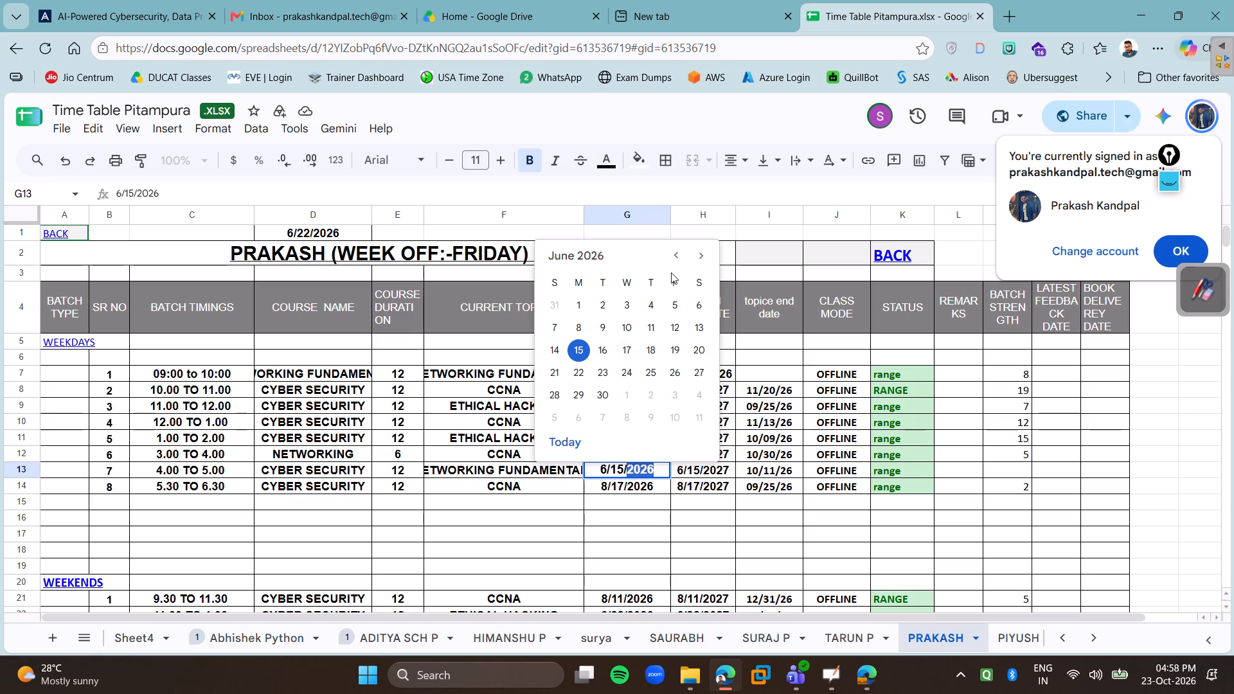
pyautogui.tripleClick(706, 254)
pyautogui.doubleClick(706, 254)
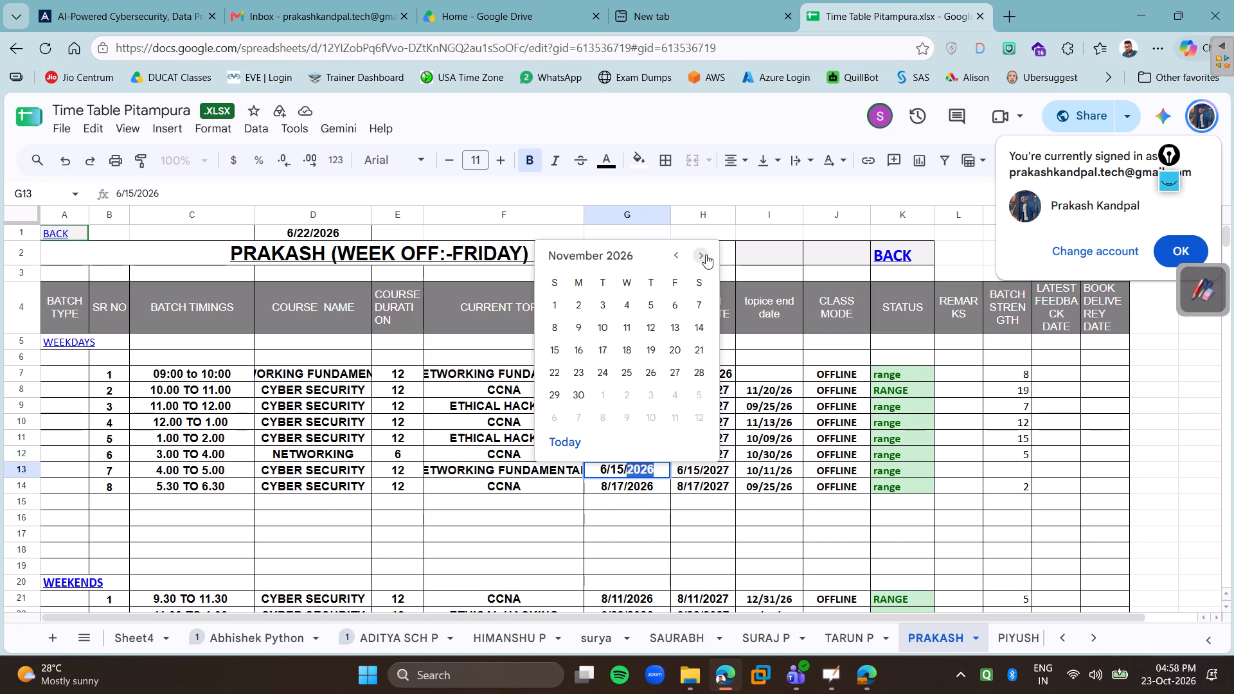
pyautogui.click(679, 256)
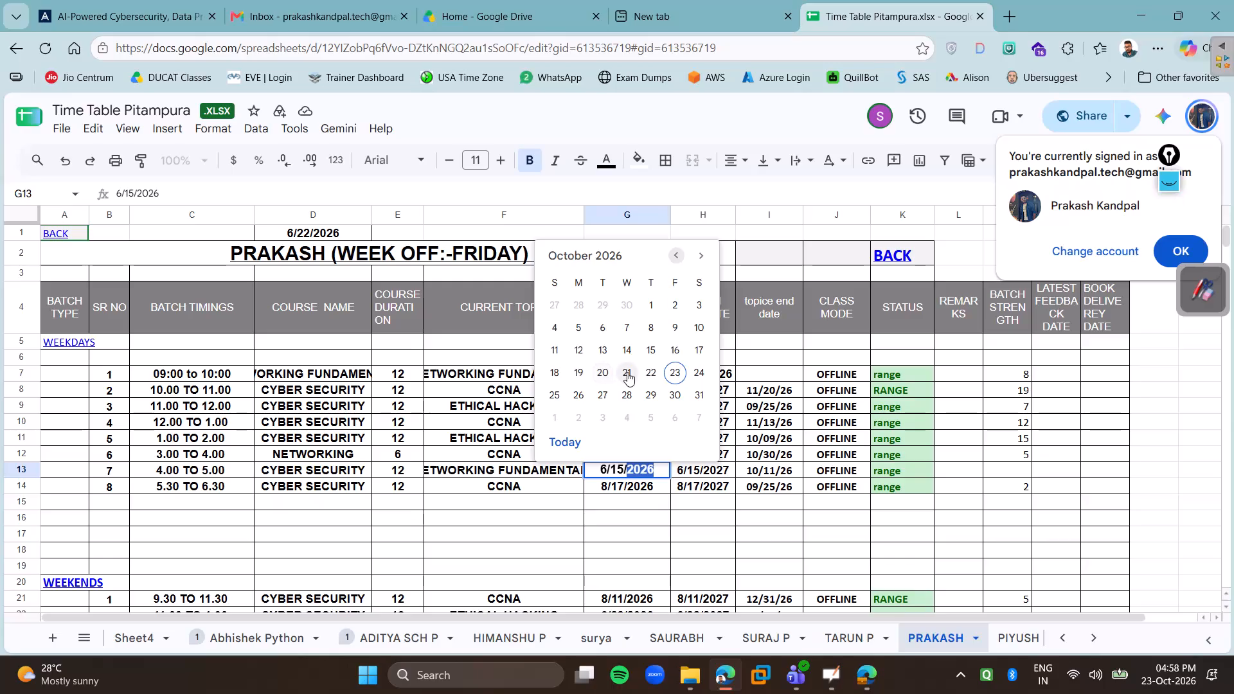
pyautogui.click(645, 373)
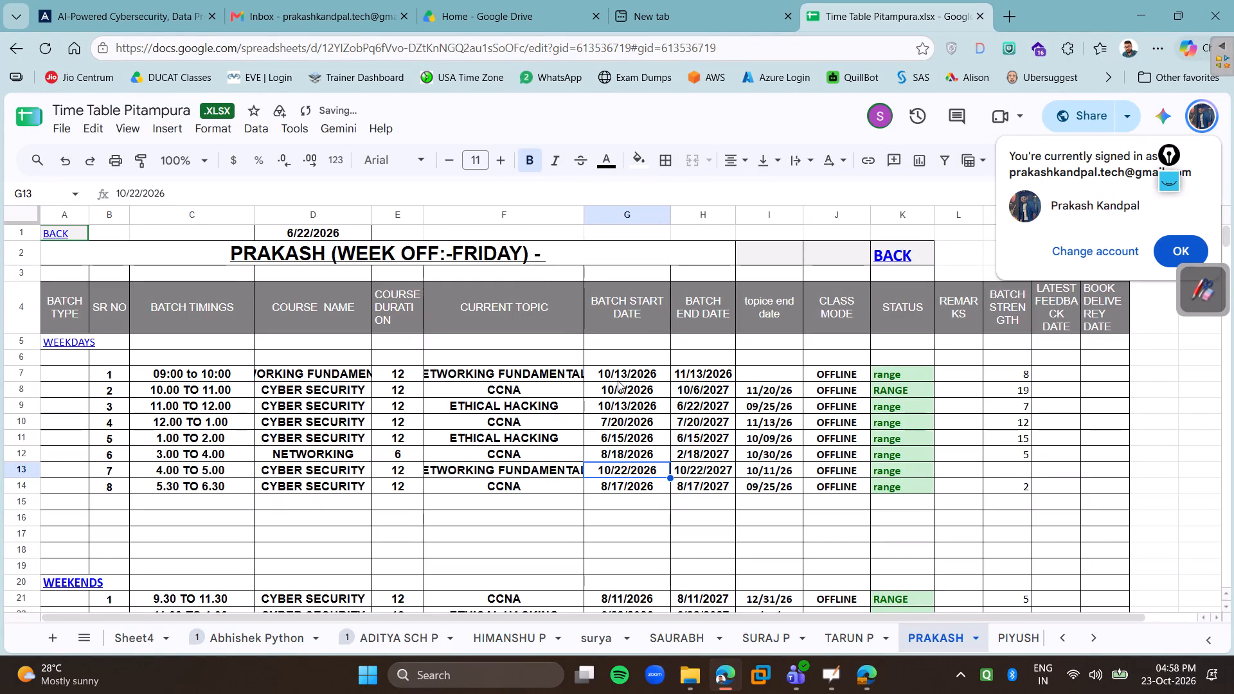
pyautogui.press('Tab')
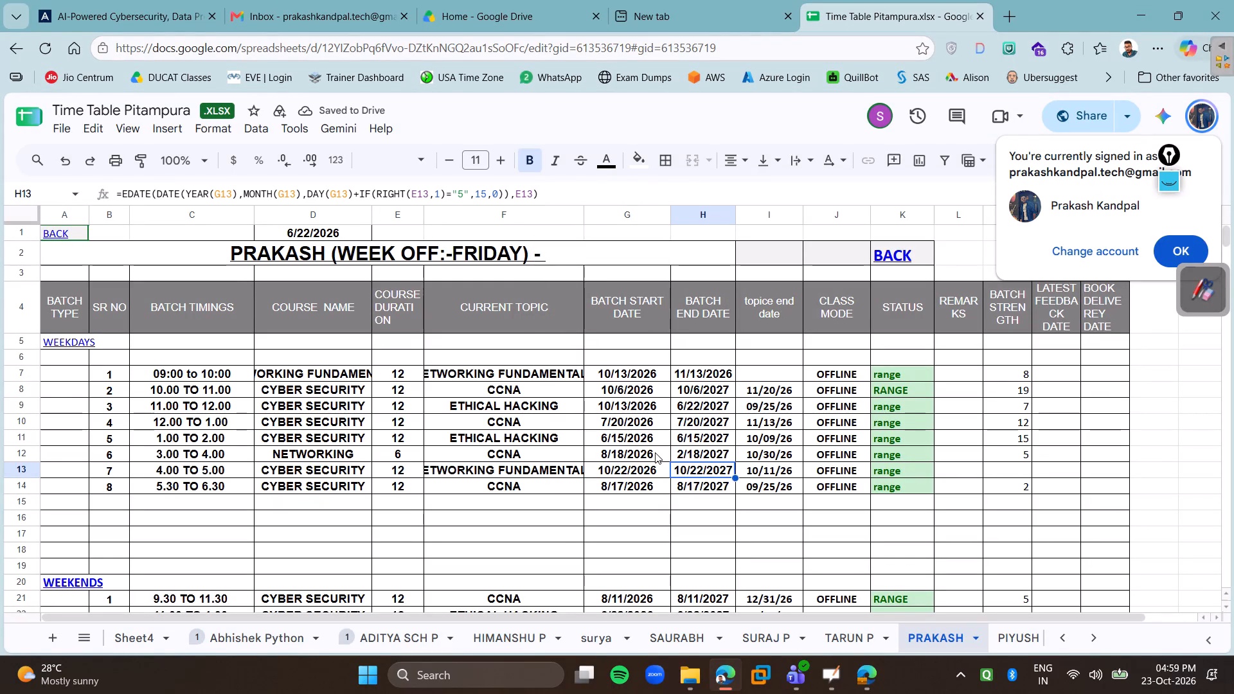
pyautogui.click(614, 480)
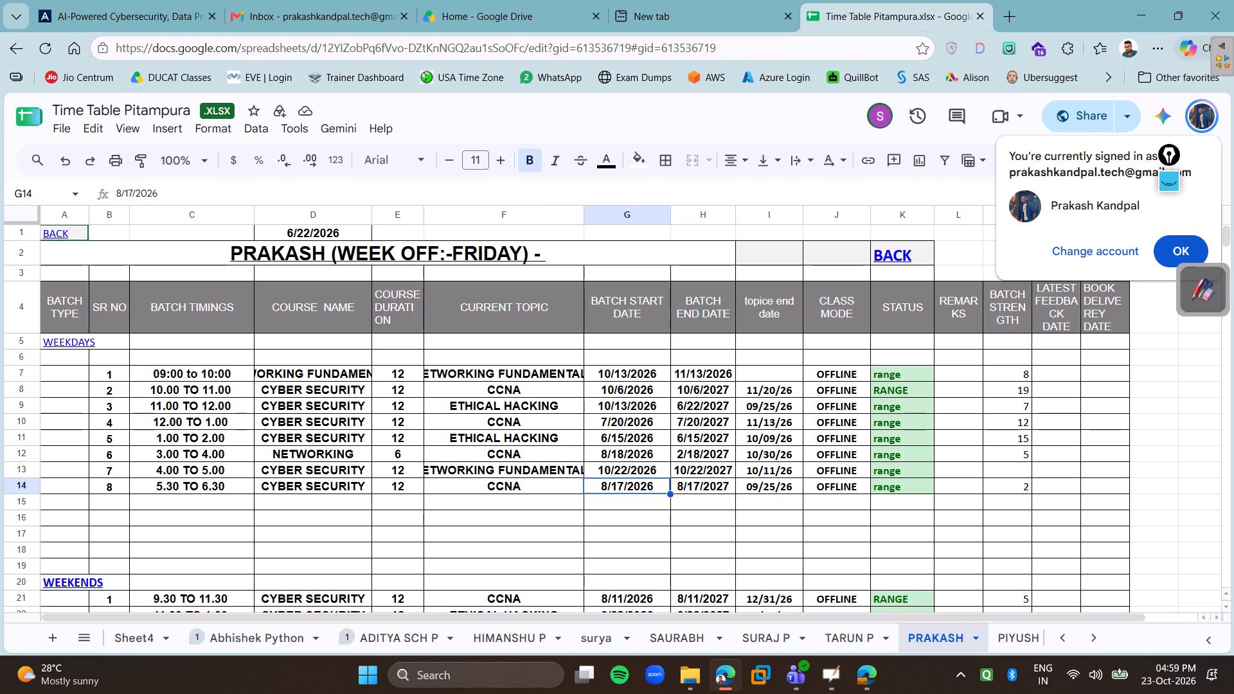
pyautogui.hotkey('ctrl', 's')
# Set the batch strength of the 4.00 to 5.00 batch in row 13 to 1.
pyautogui.click(1004, 470)
pyautogui.press('1')
pyautogui.press('Return')
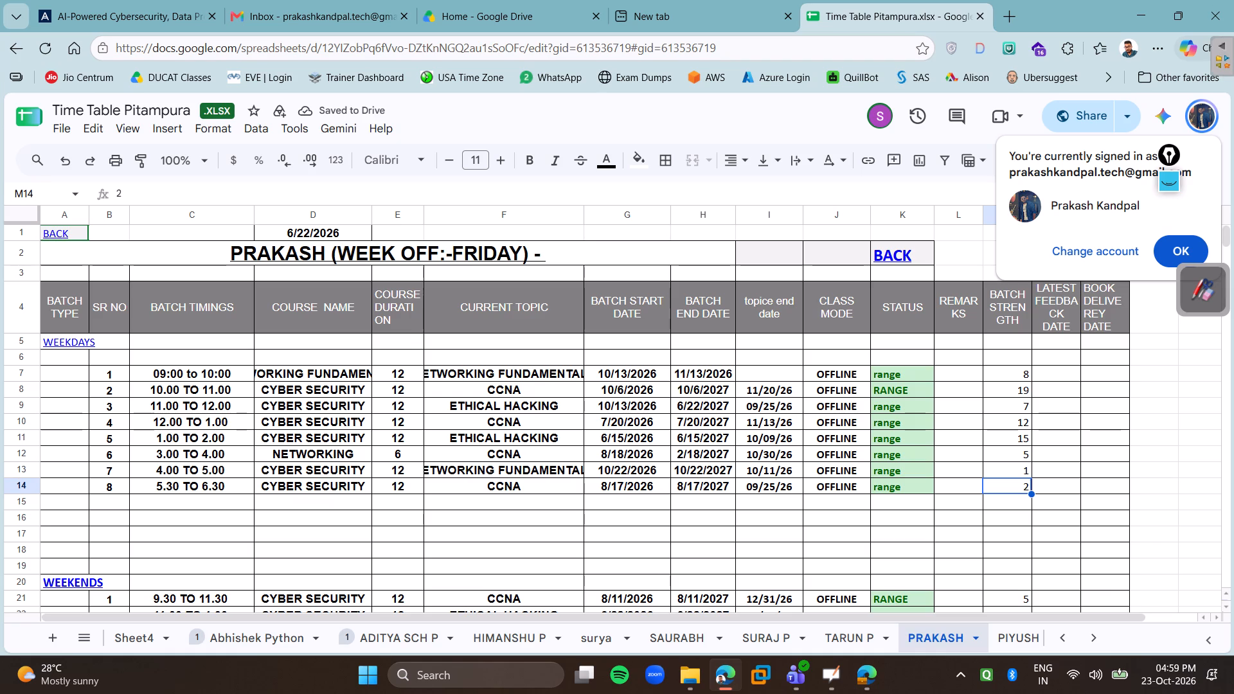
# Insert a blank row above the 3.00 to 5.00 SOC batch in the WEEKENDS section.
pyautogui.scroll(-2, 934, 448)
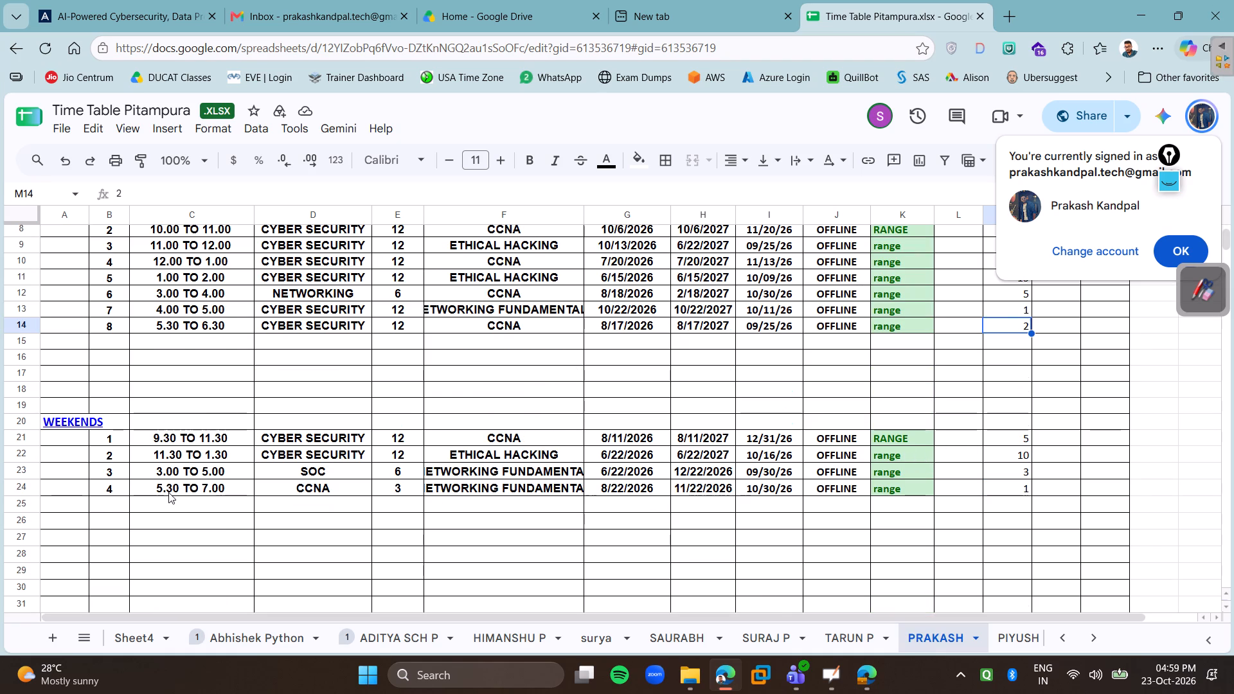
pyautogui.click(19, 468)
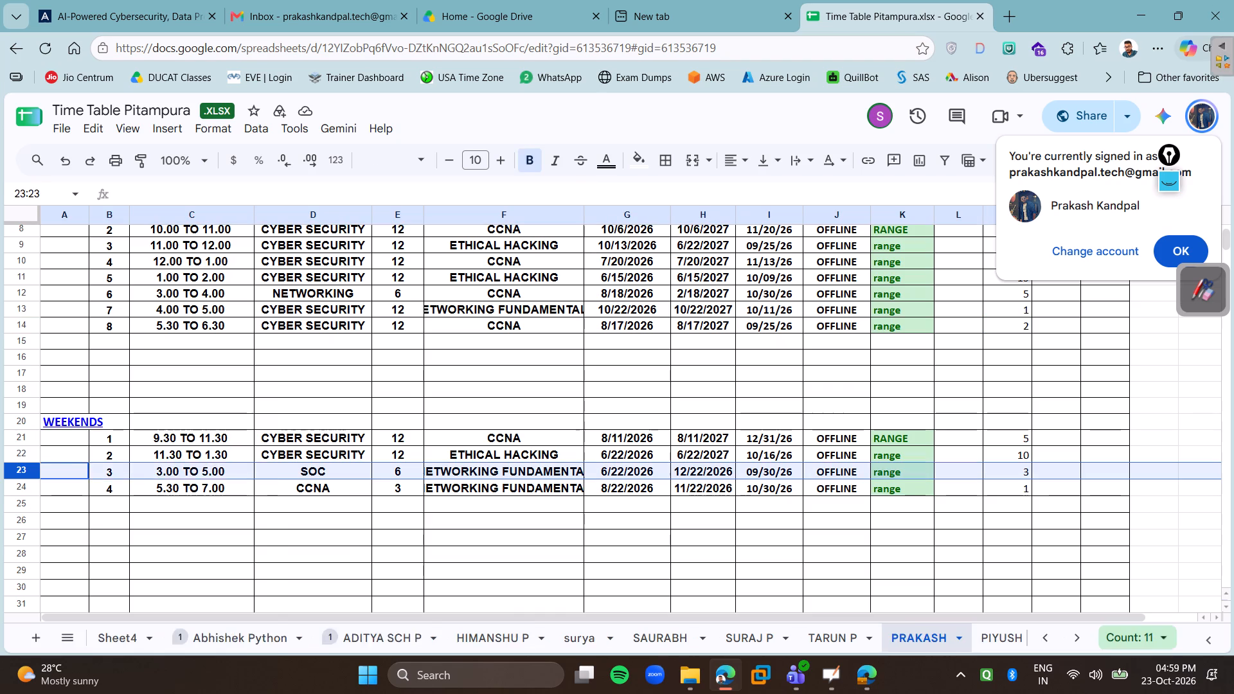
pyautogui.rightClick(19, 468)
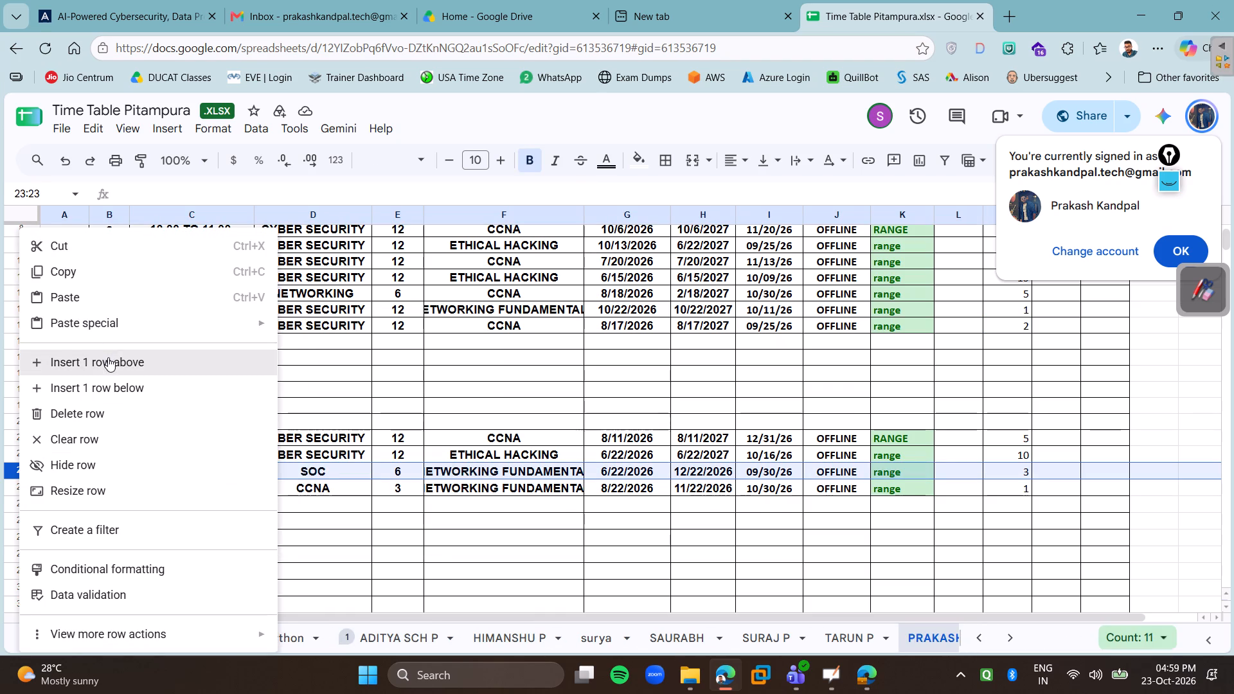
pyautogui.click(108, 357)
# Move weekend serial numbers 3 and 4 up to start at the new row 23, and extend the numbering to 6 in row 26.
pyautogui.moveTo(120, 488); pyautogui.dragTo(120, 503)
pyautogui.hotkey('ctrl', 'x')
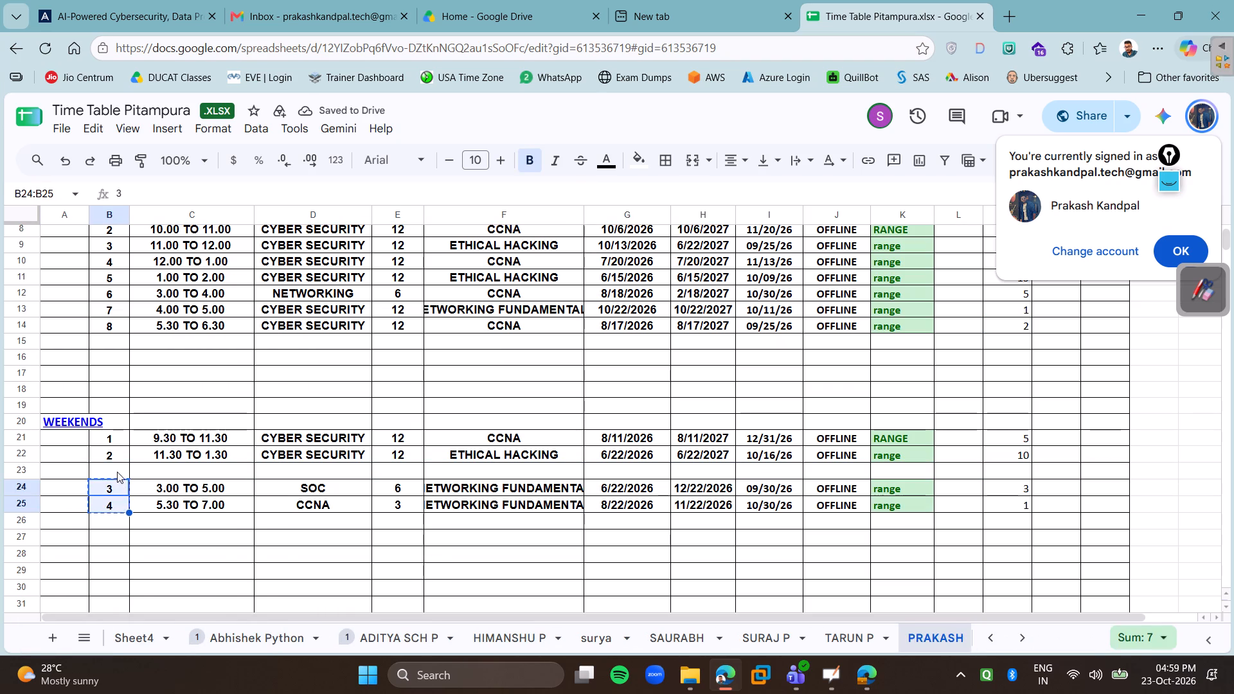
pyautogui.click(116, 472)
pyautogui.hotkey('ctrl', 'v')
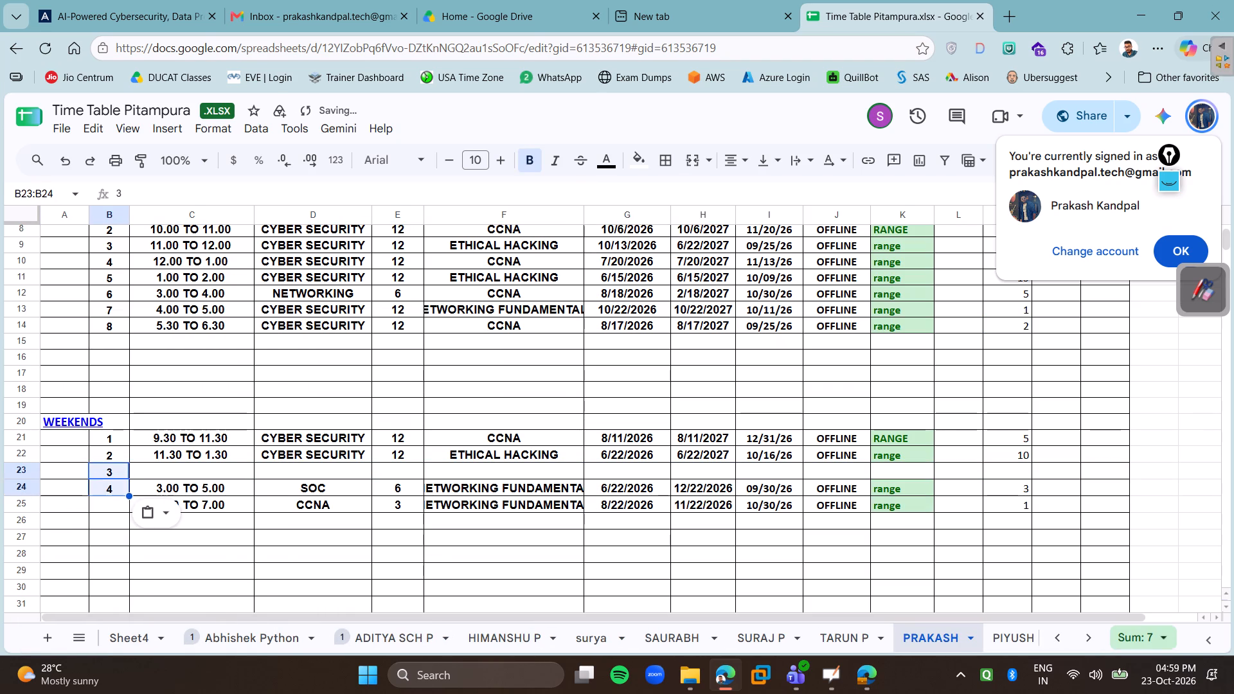
pyautogui.moveTo(130, 495); pyautogui.dragTo(132, 516)
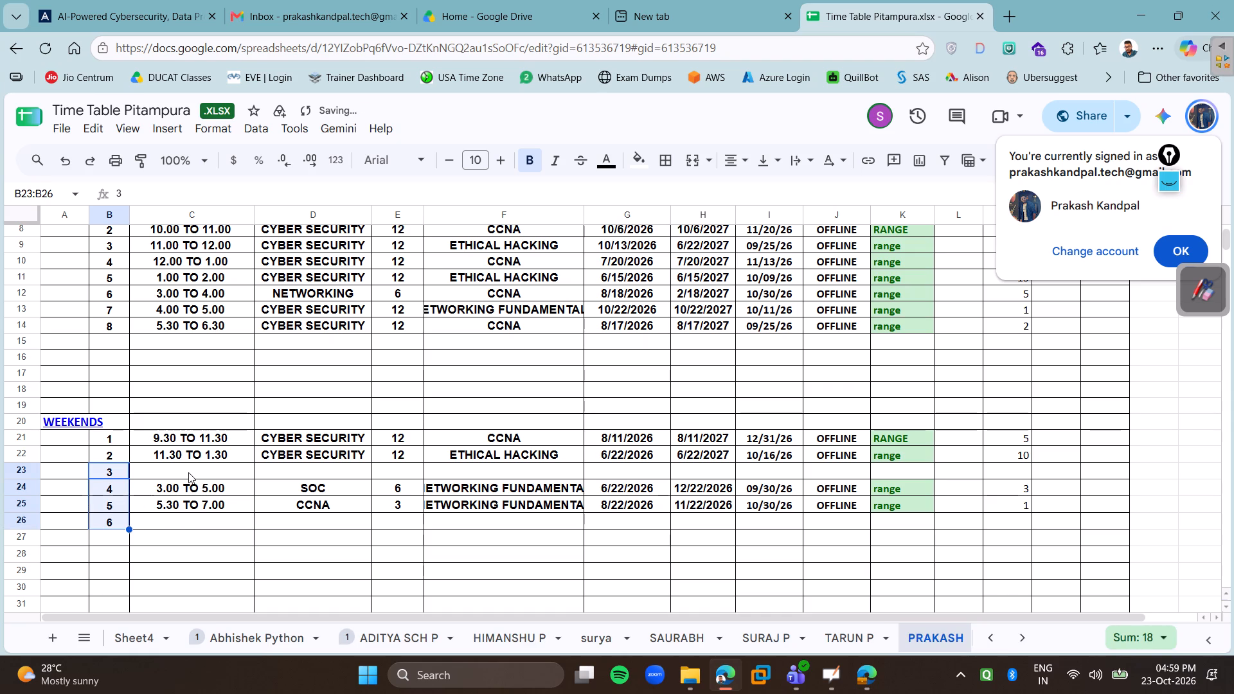
# Enter the batch timings 01:30 TO 03:00 for the new weekend batch in row 23.
pyautogui.click(196, 468)
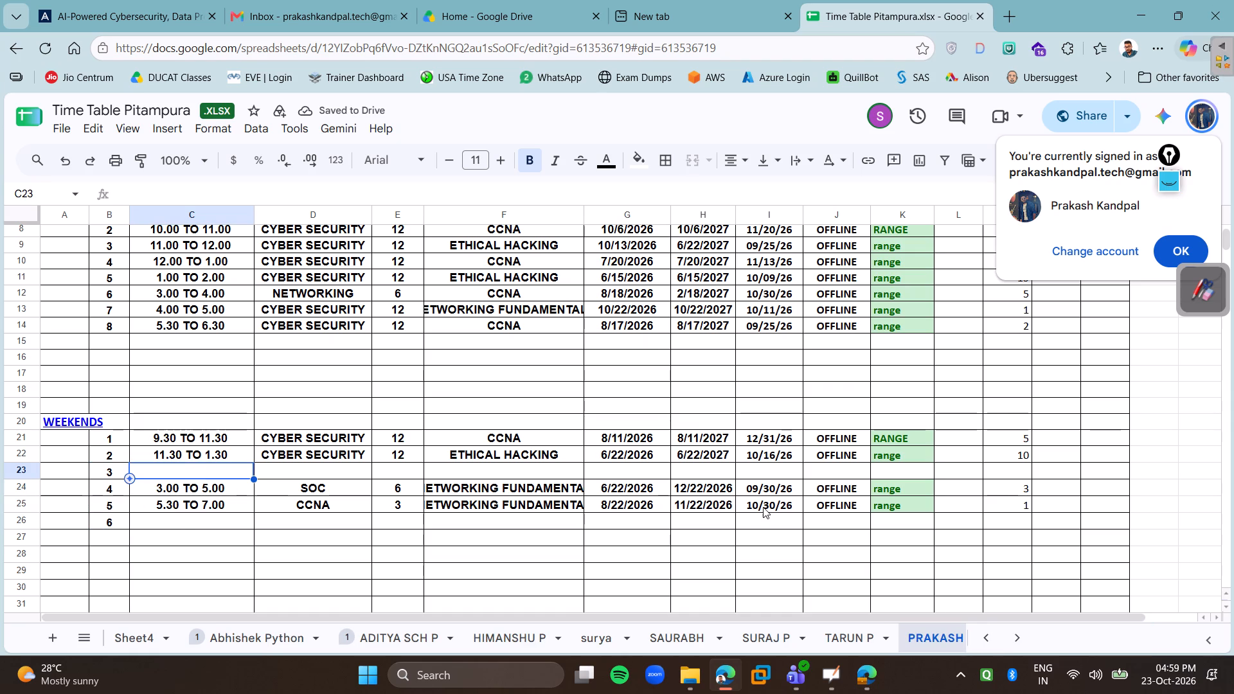
pyautogui.write('01:')
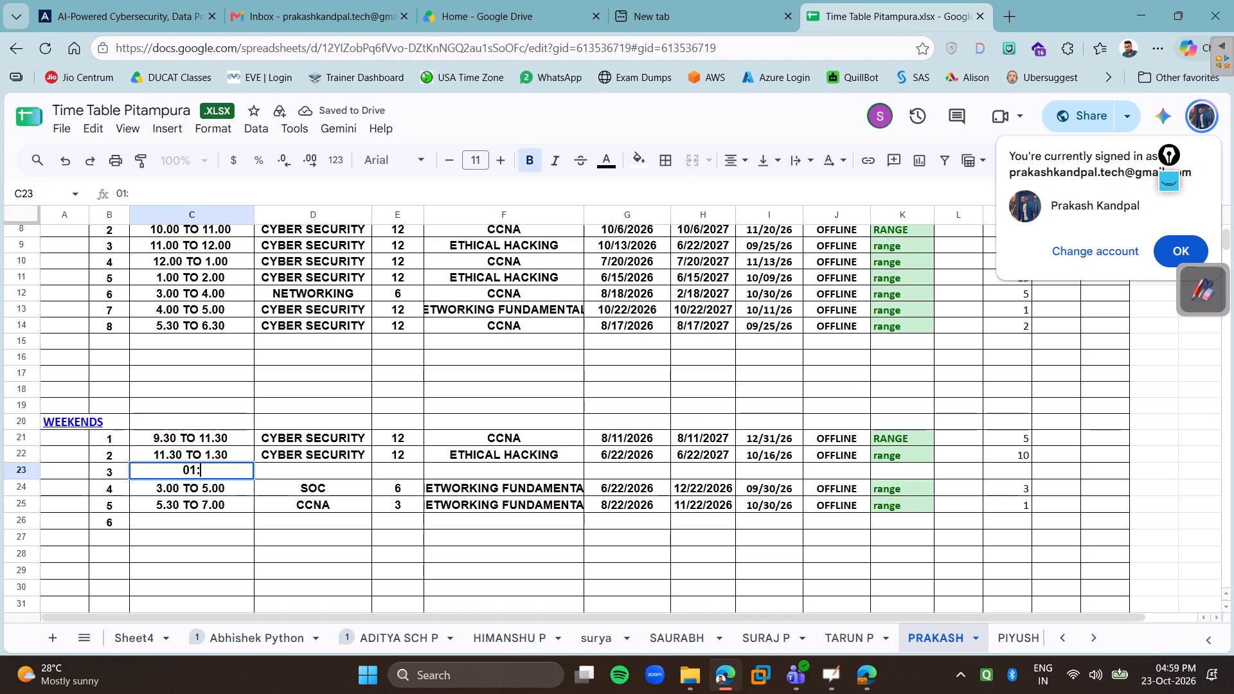
pyautogui.write('30')
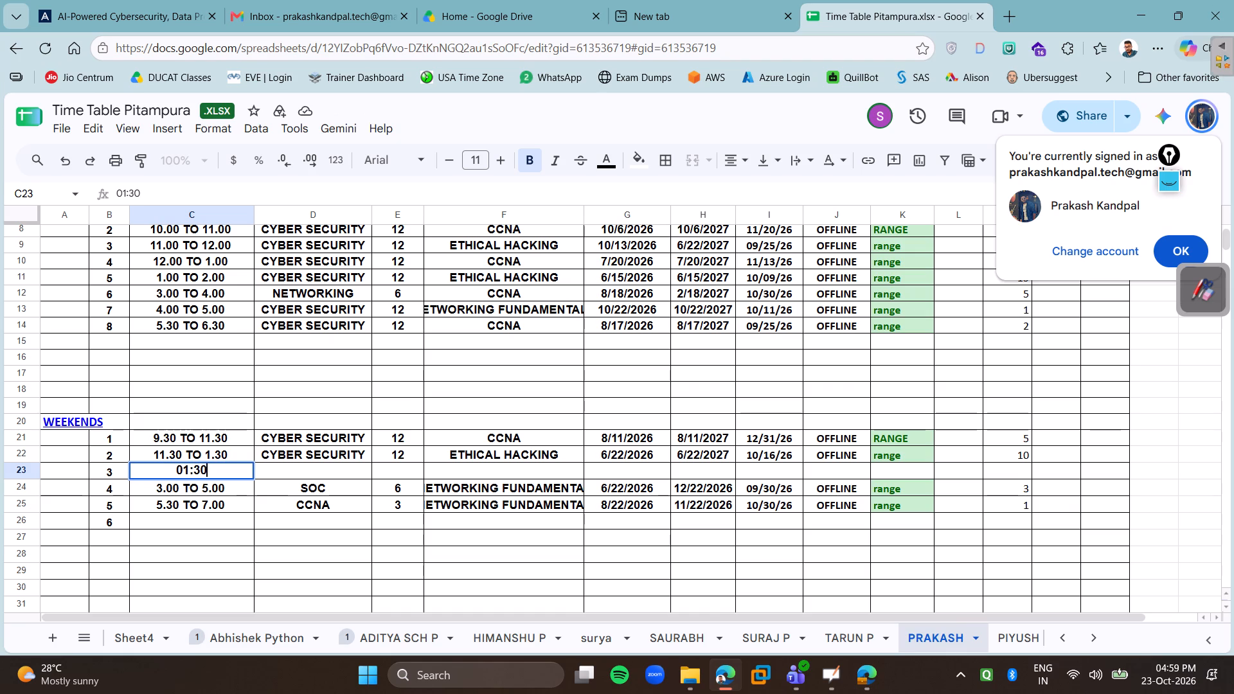
pyautogui.press('space')
pyautogui.write('TO')
pyautogui.press('space')
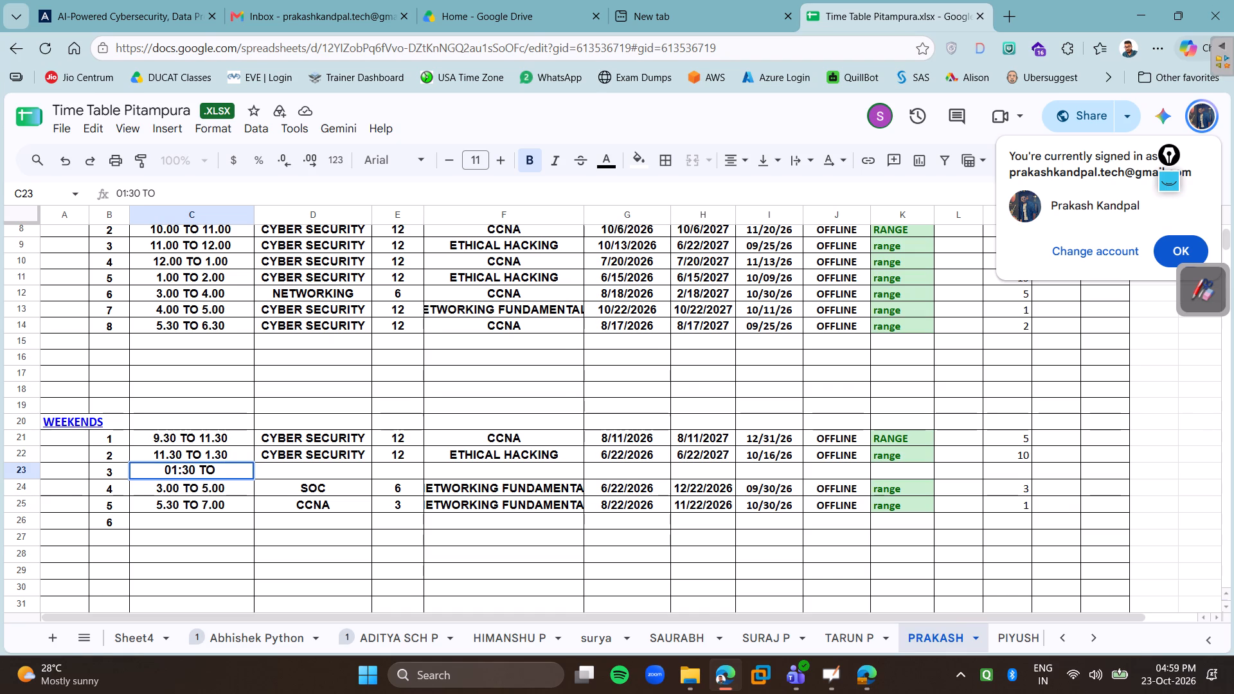
pyautogui.write('02')
pyautogui.hotkey('shift', ':')
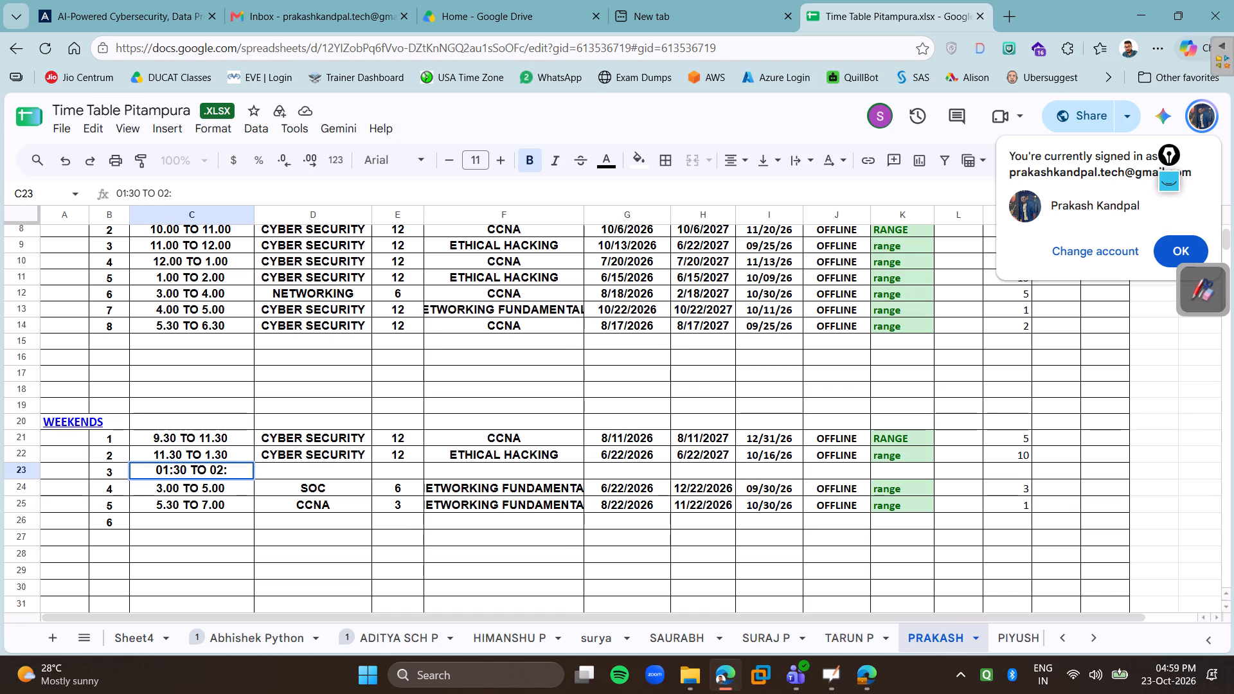
pyautogui.press('BackSpace')
pyautogui.press('BackSpace')
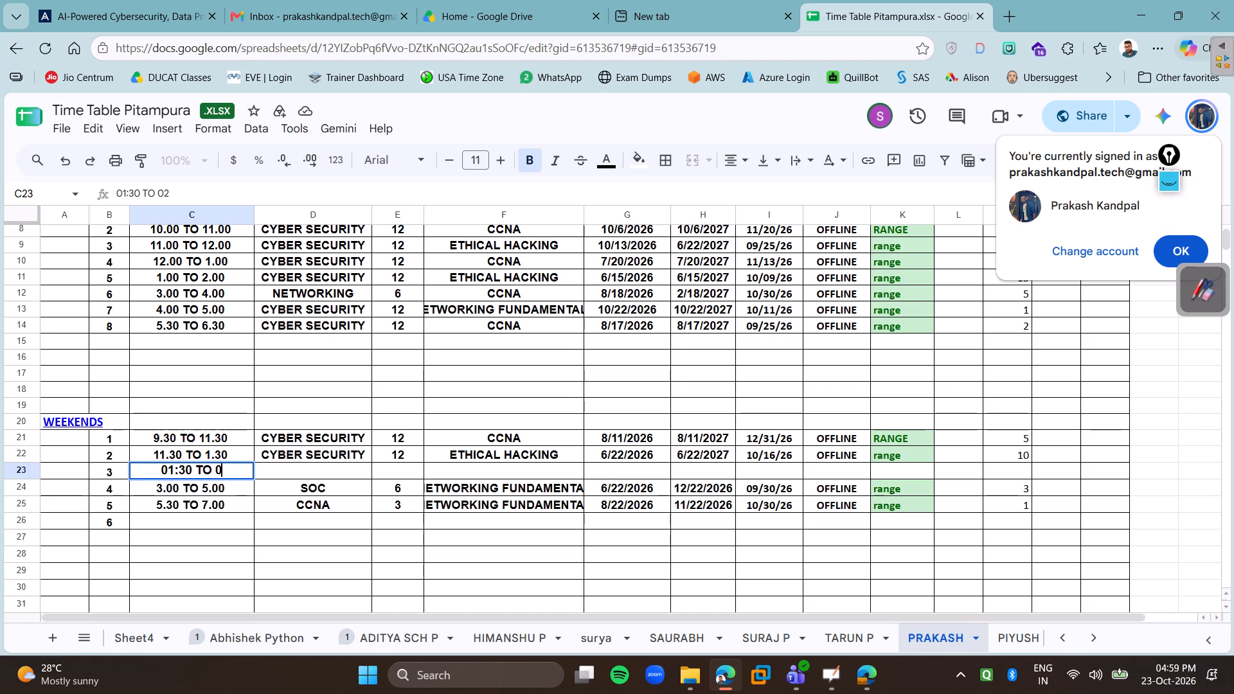
pyautogui.write('3:00')
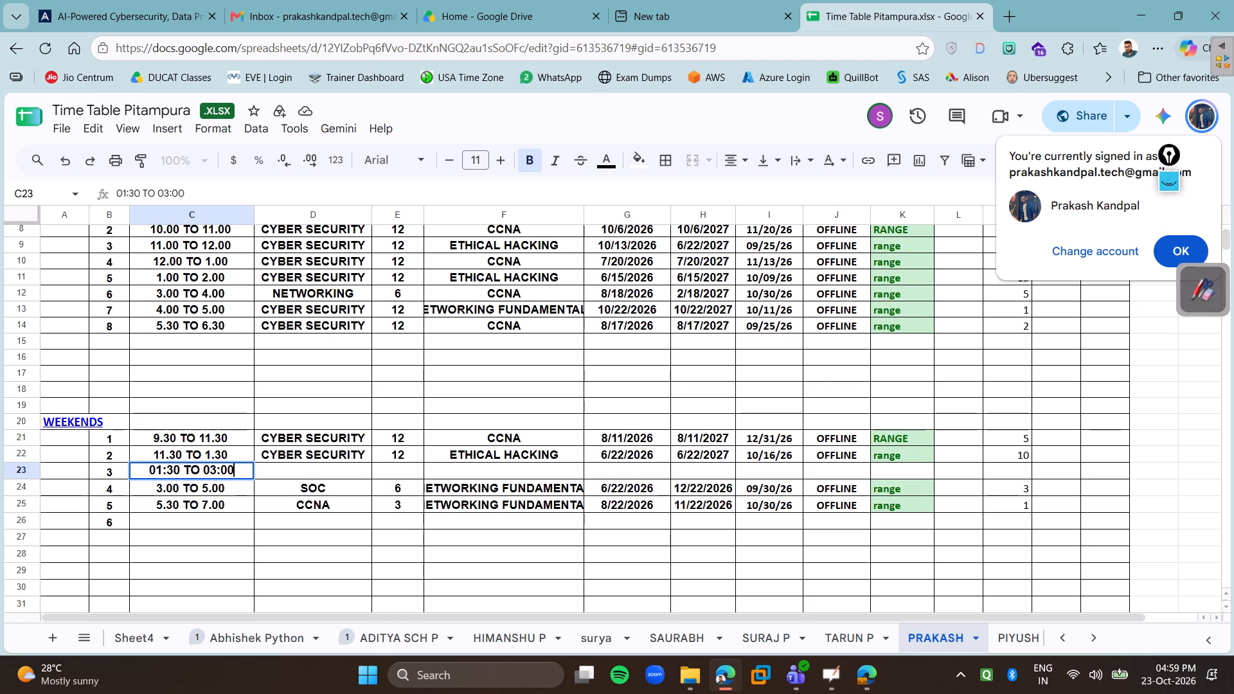
pyautogui.press('Tab')
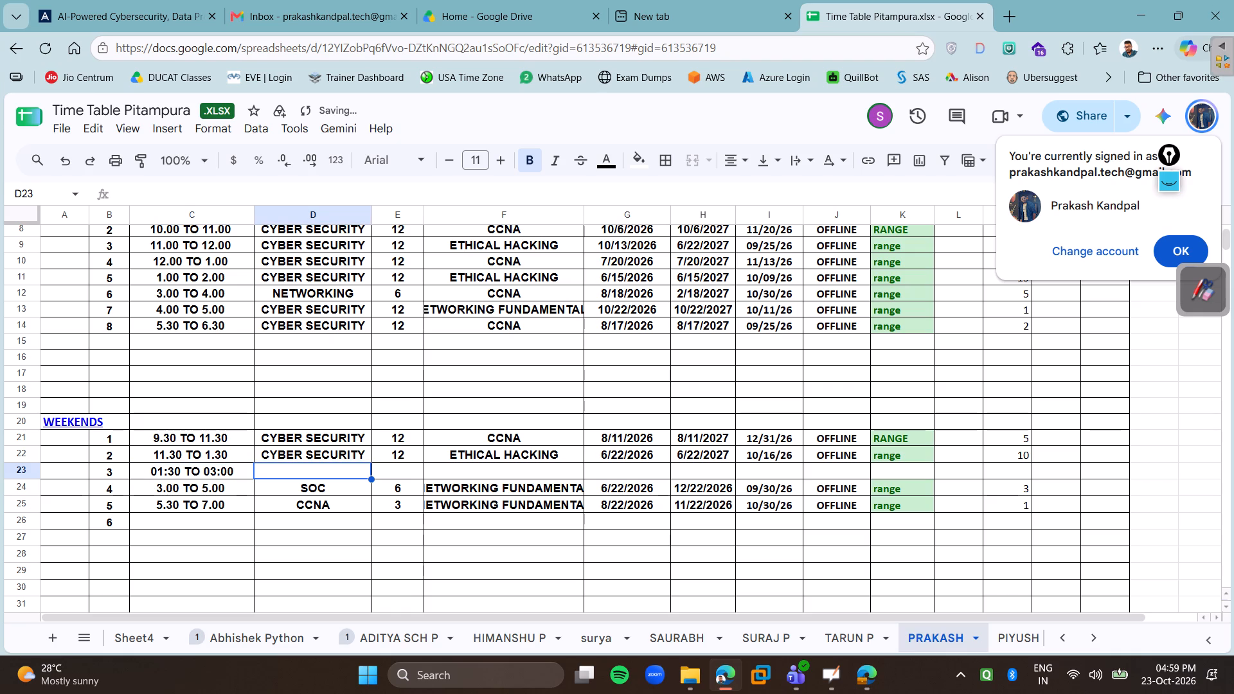
# Set the course name of the new weekend batch in row 23 to CYBER SECURITY by copying it from row 22.
pyautogui.press('Up')
pyautogui.hotkey('ctrl', 'c')
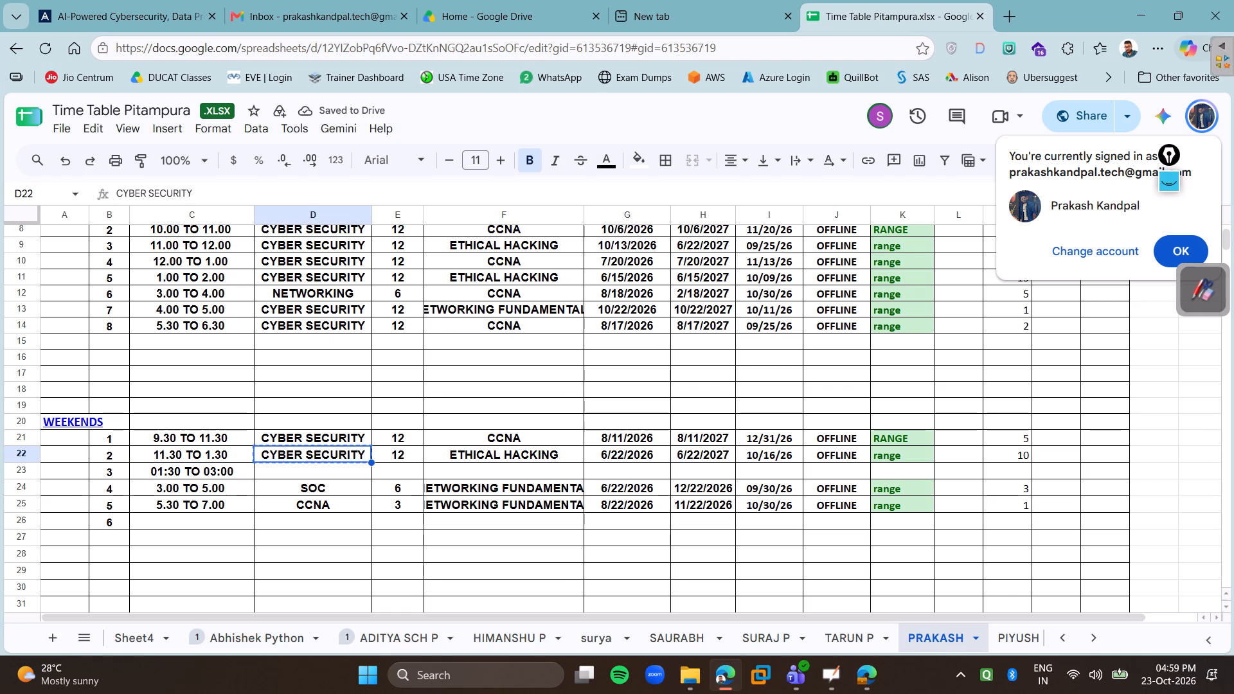
pyautogui.press('Down')
pyautogui.hotkey('ctrl', 'v')
pyautogui.press('Right')
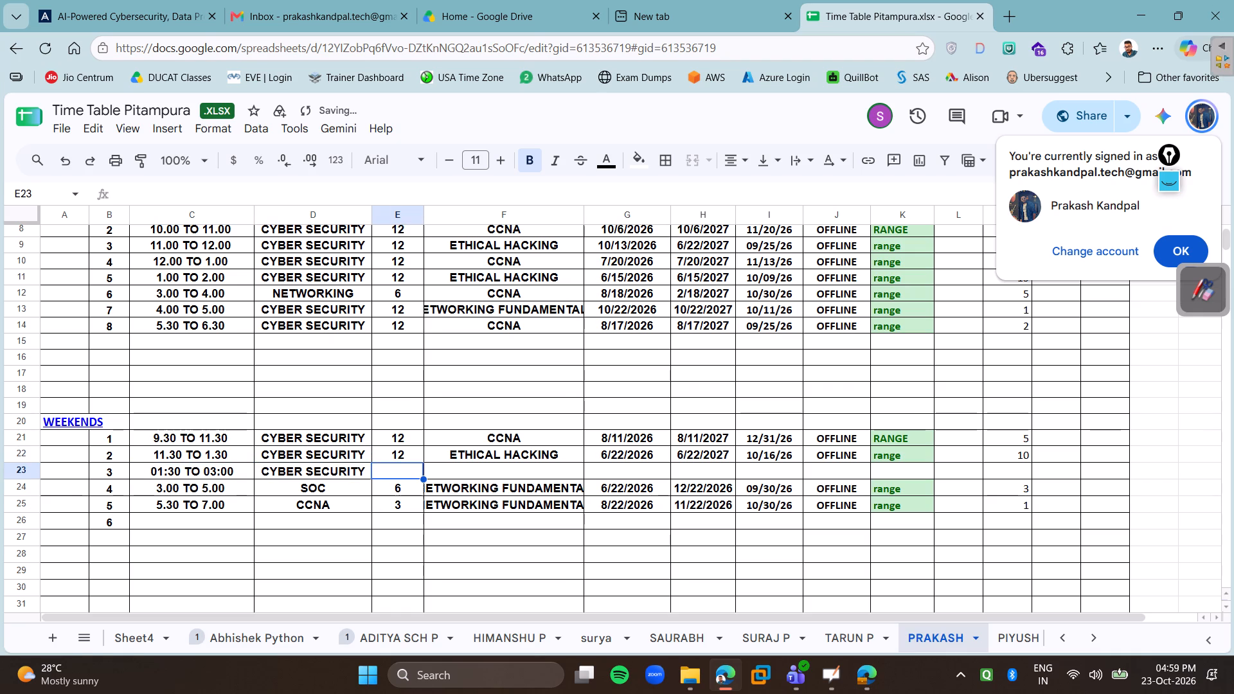
# Enter 12 in column E for the new 01:30 TO 03:00 weekend batch in row 23.
pyautogui.write('12')
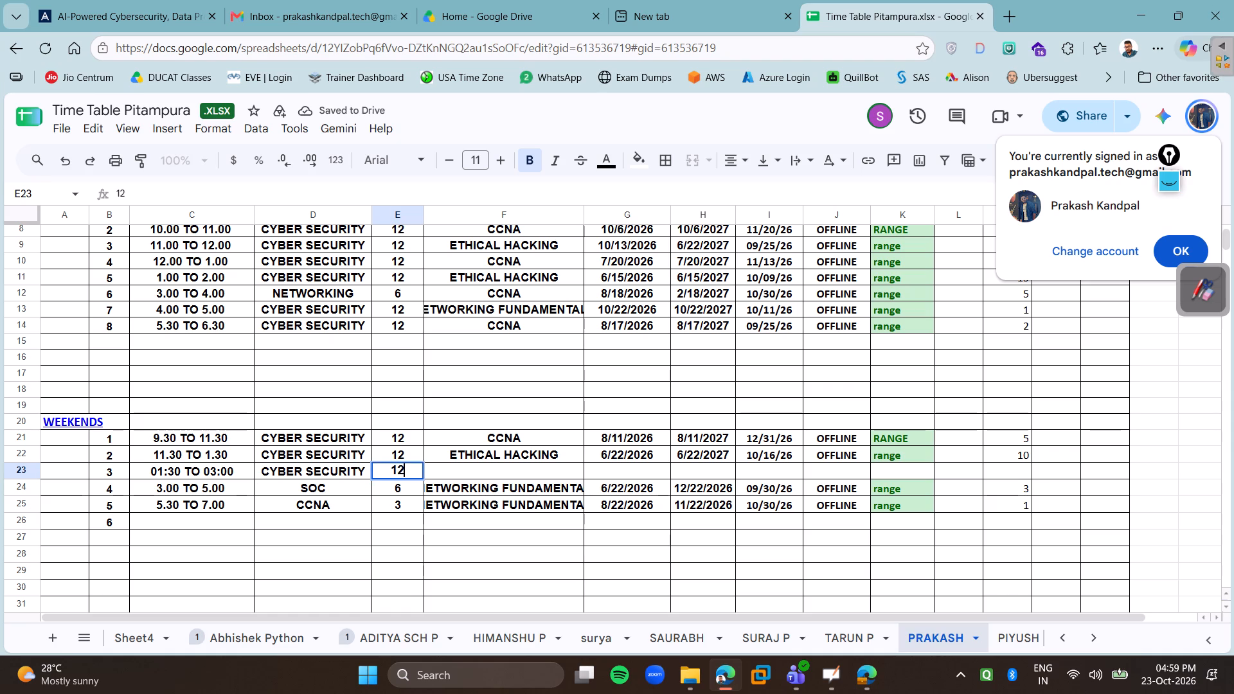
pyautogui.press('Tab')
# Set the topic of the new weekend batch in row 23 to NETWORKING FUNDAMENTAL by copying it from row 24.
pyautogui.press('Up')
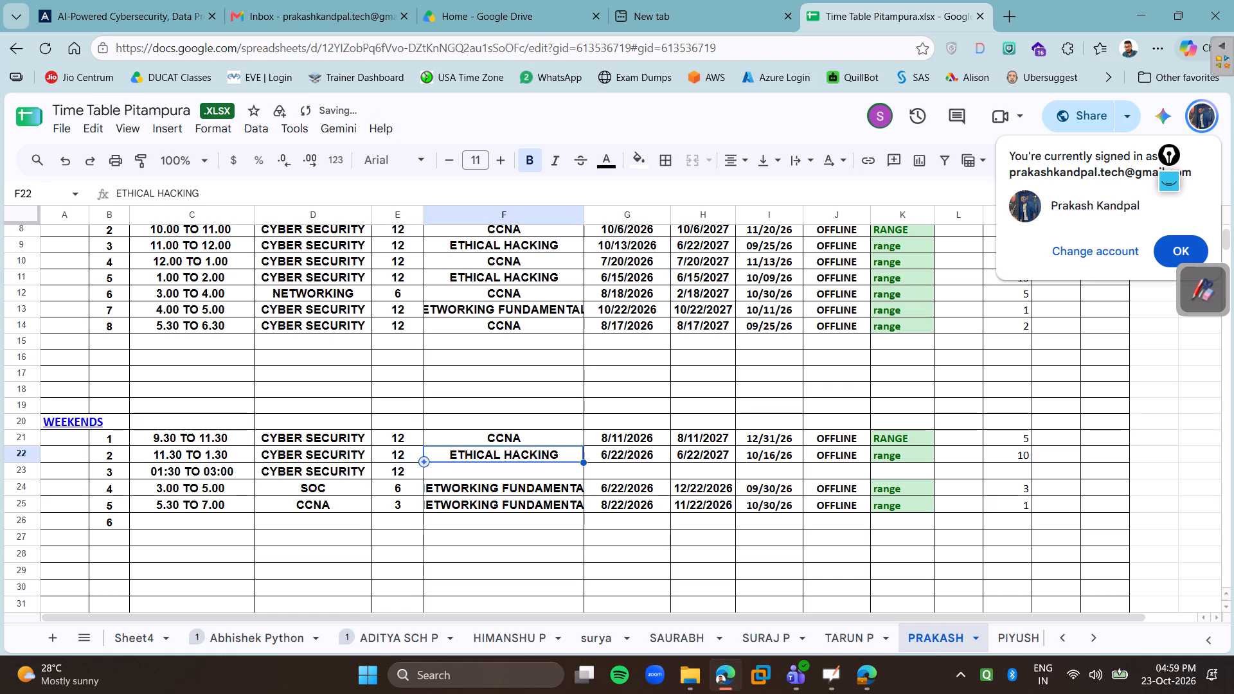
pyautogui.press('Down')
pyautogui.press('Down')
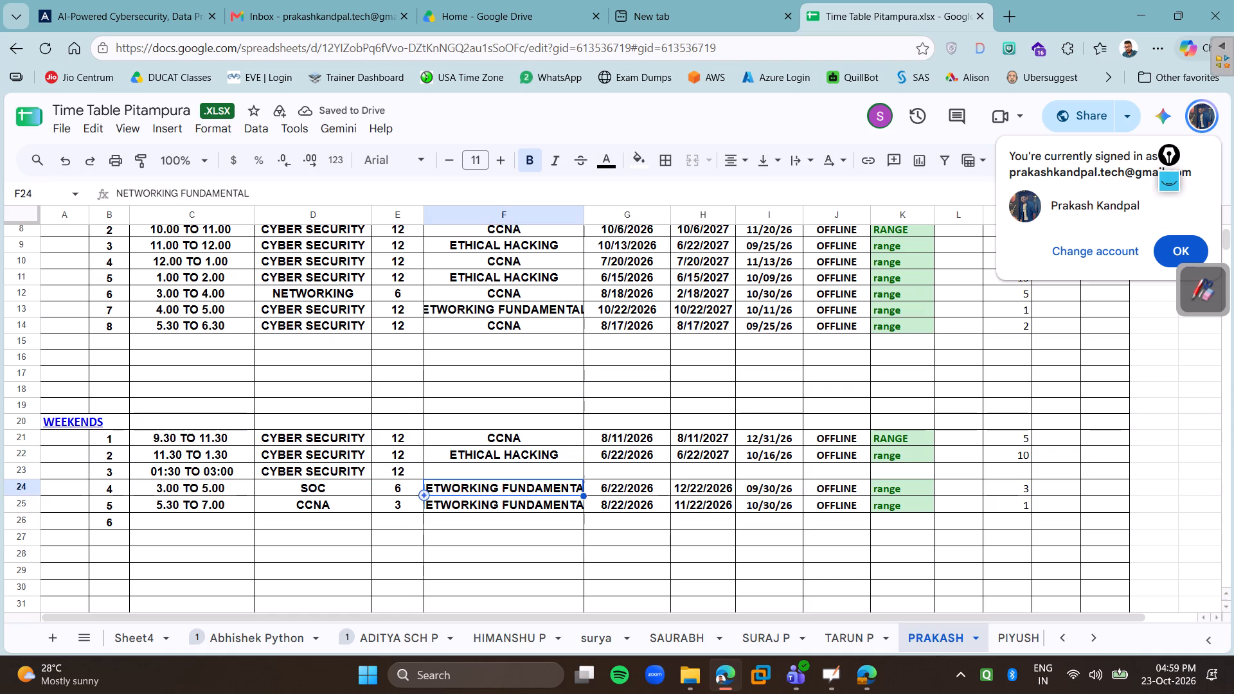
pyautogui.hotkey('ctrl', 'c')
pyautogui.press('Up')
pyautogui.hotkey('ctrl', 'v')
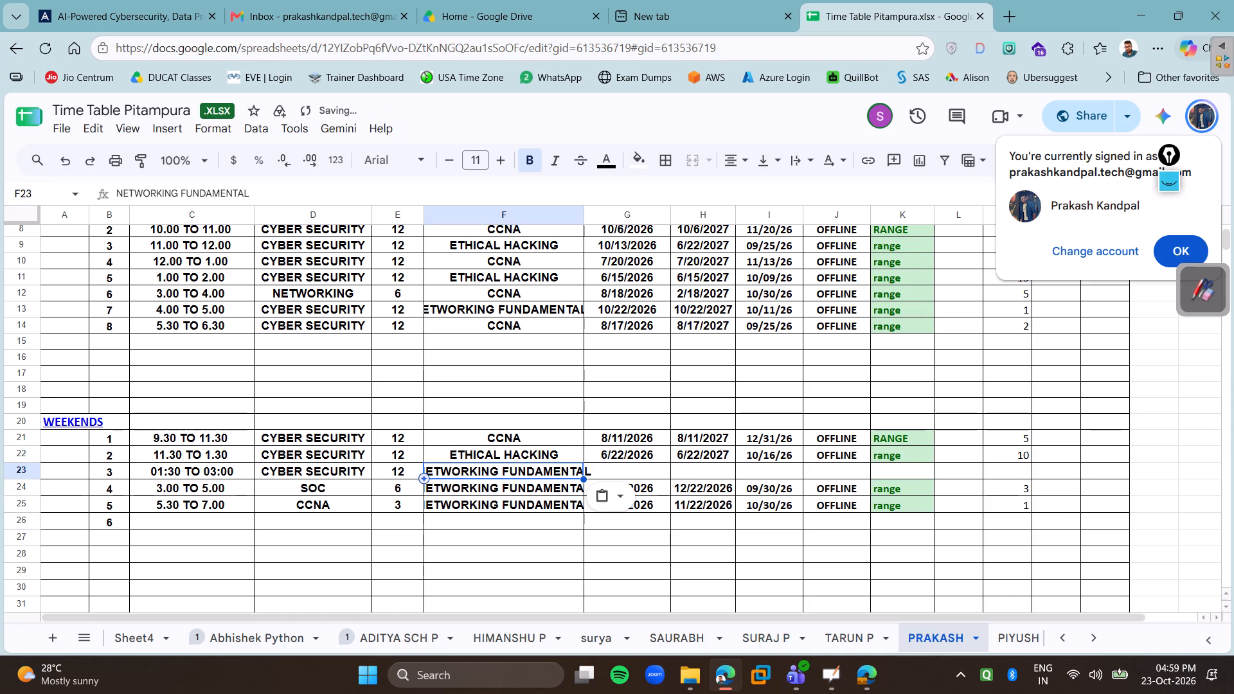
# Set the start date of the new weekend batch in G23 to 10/17/2026, using the date copied from row 22 as a base.
pyautogui.press('Right')
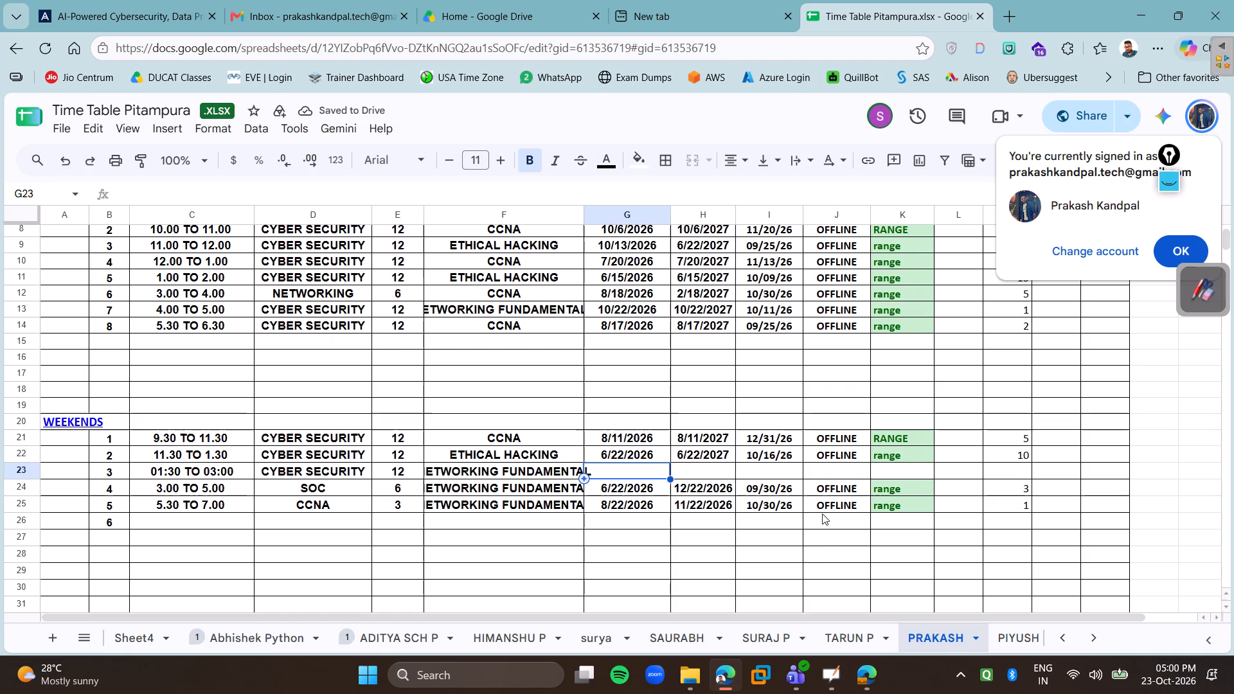
pyautogui.doubleClick(635, 469)
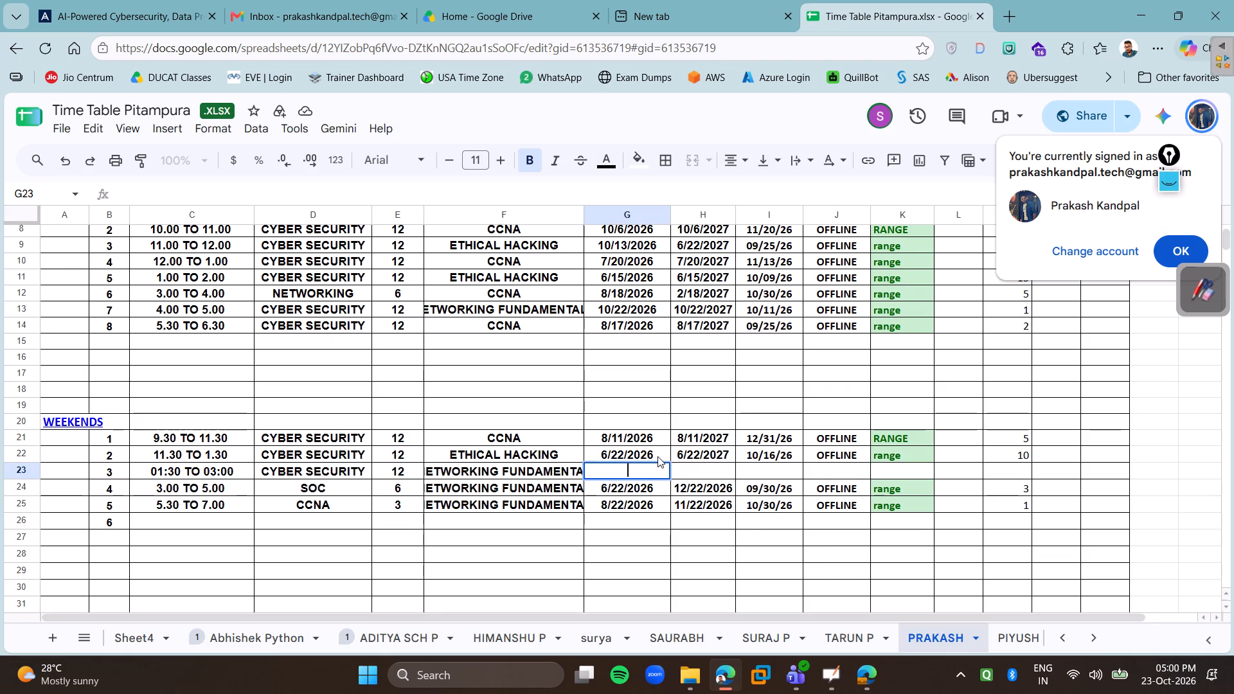
pyautogui.click(657, 456)
pyautogui.hotkey('ctrl', 'c')
pyautogui.click(643, 468)
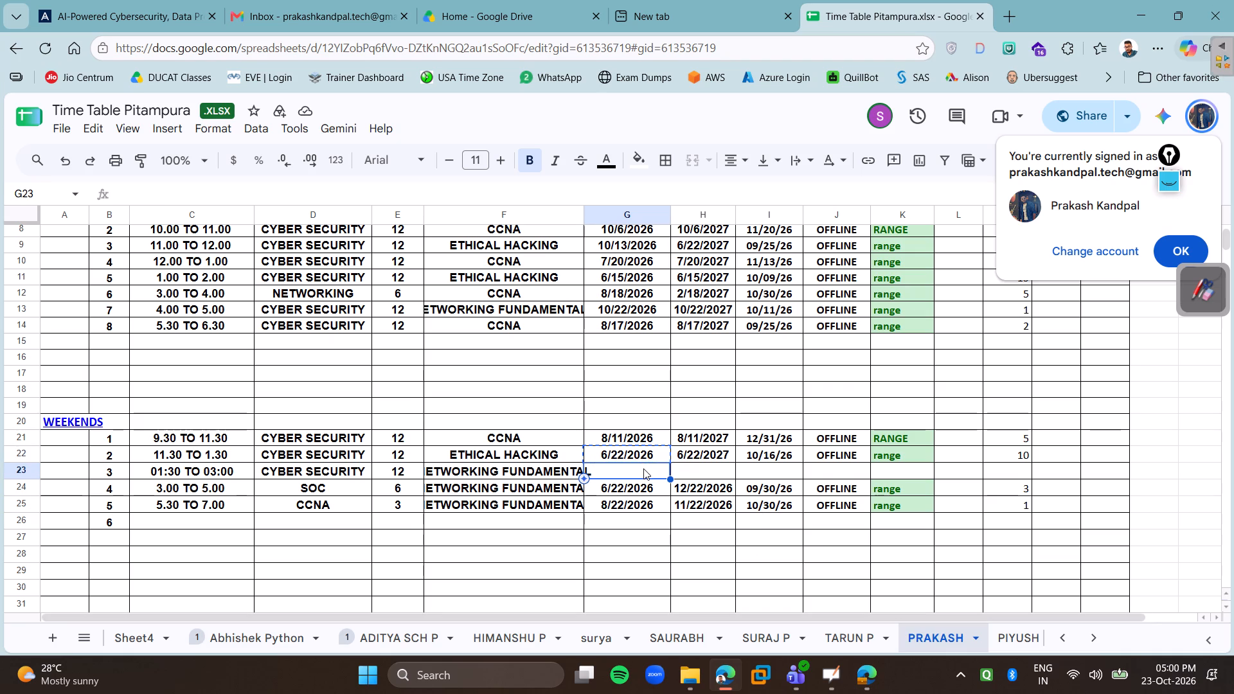
pyautogui.hotkey('ctrl', 'v')
pyautogui.doubleClick(643, 468)
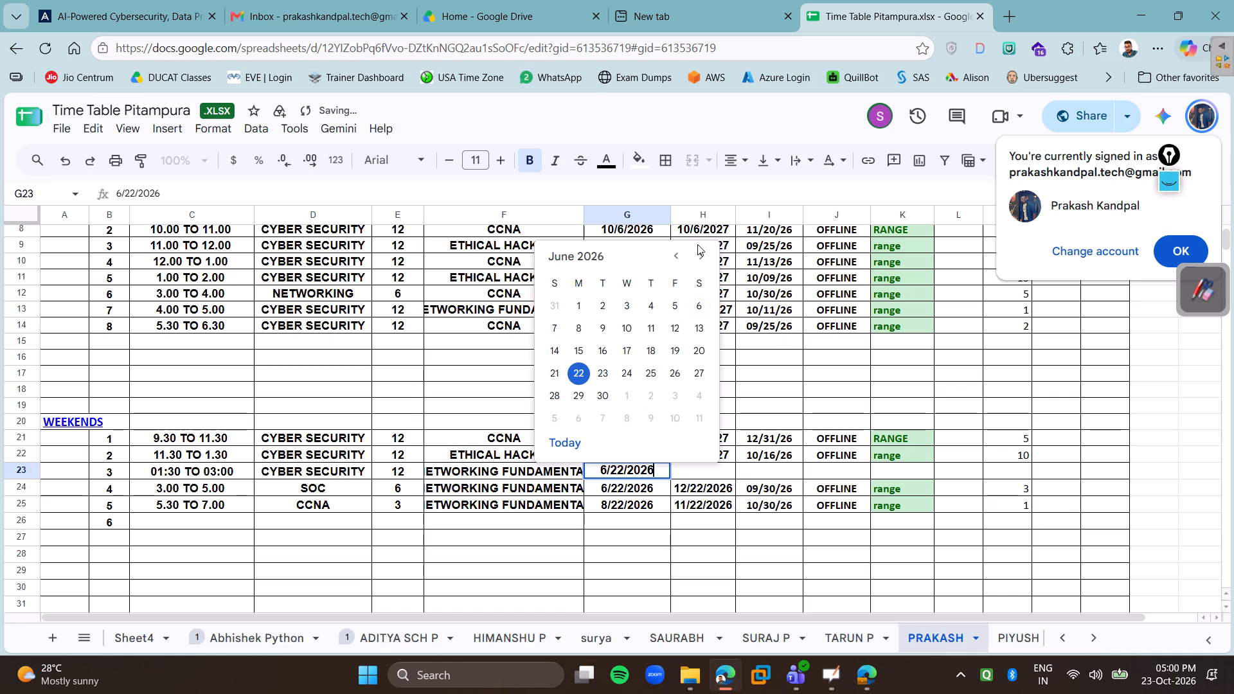
pyautogui.tripleClick(701, 255)
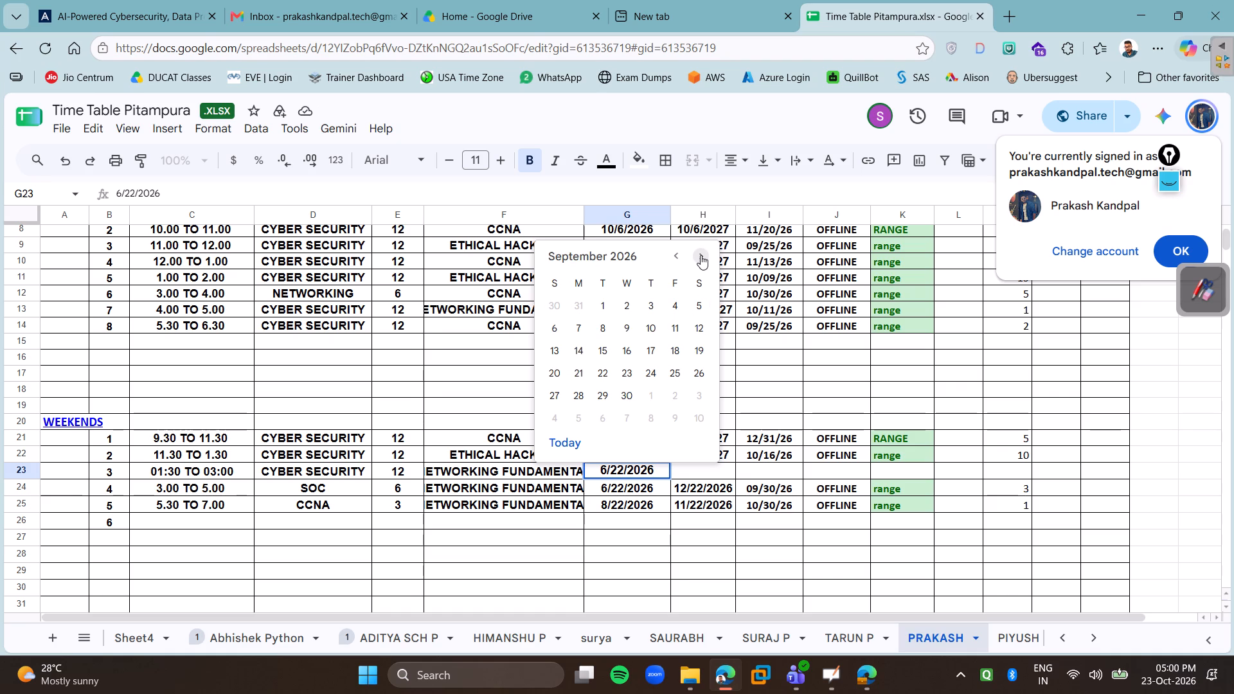
pyautogui.click(701, 255)
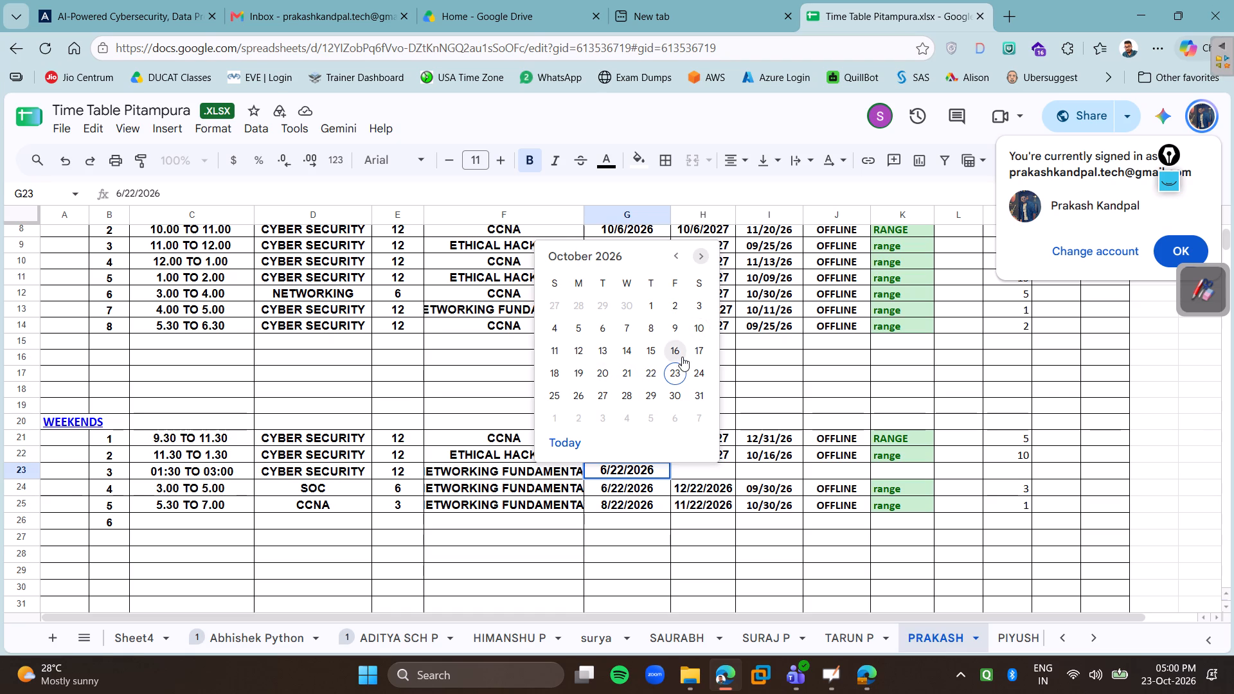
pyautogui.click(699, 348)
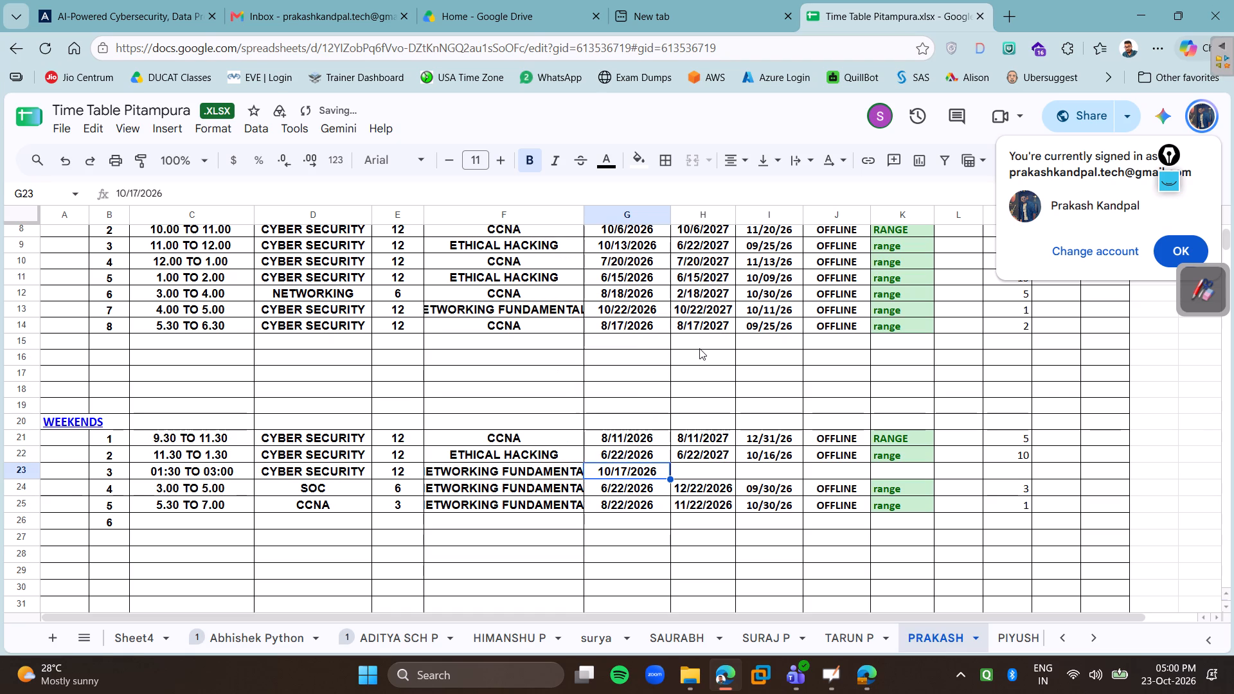
# Set the end date of the new weekend batch in H23 to 12/27/2026, using the copied start date as a base.
pyautogui.press('Tab')
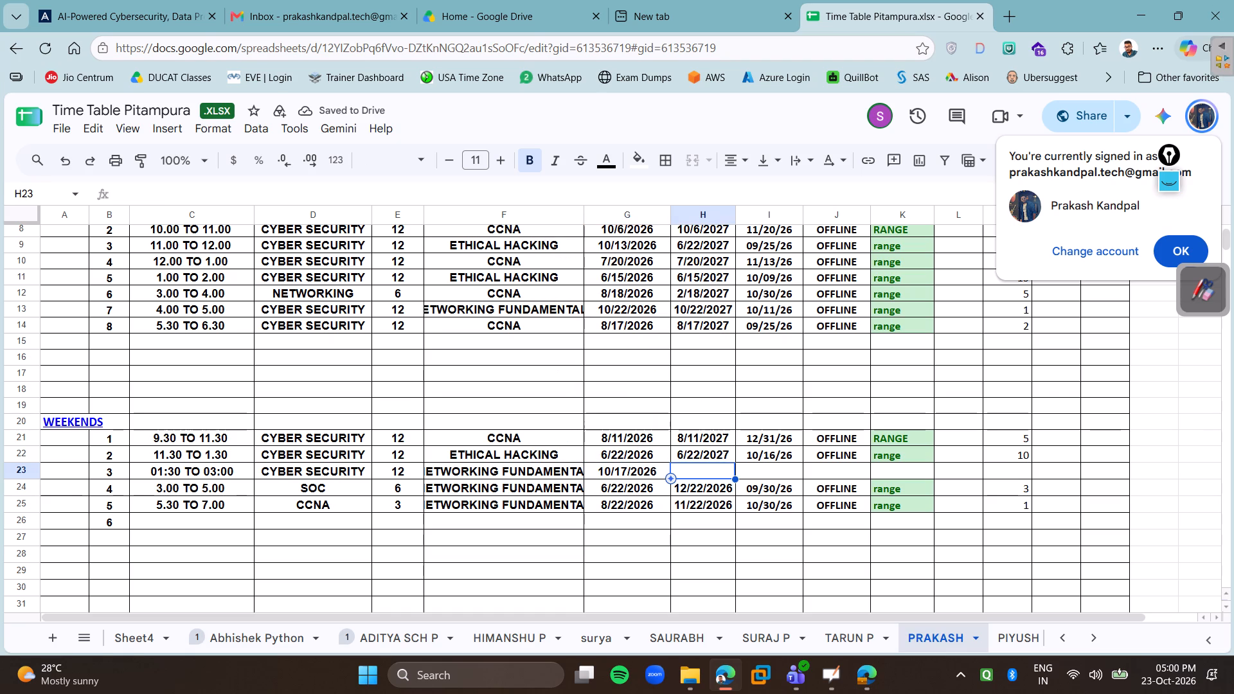
pyautogui.doubleClick(720, 468)
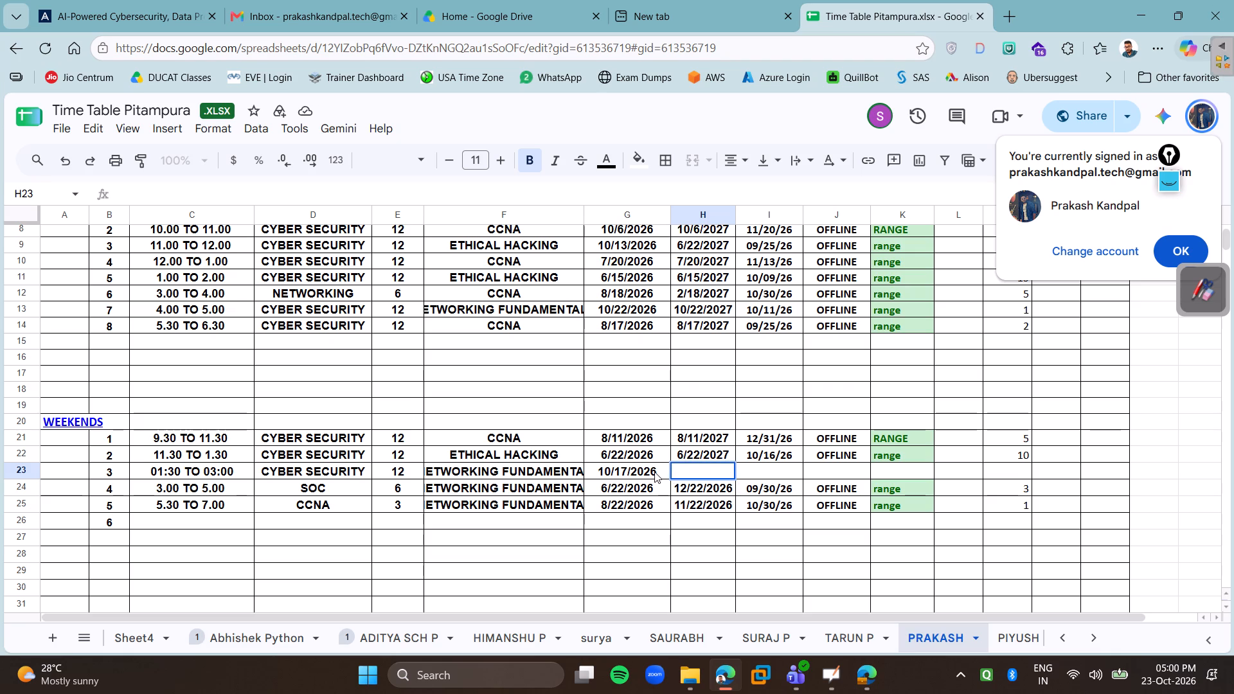
pyautogui.click(654, 472)
pyautogui.hotkey('ctrl', 'c')
pyautogui.click(692, 470)
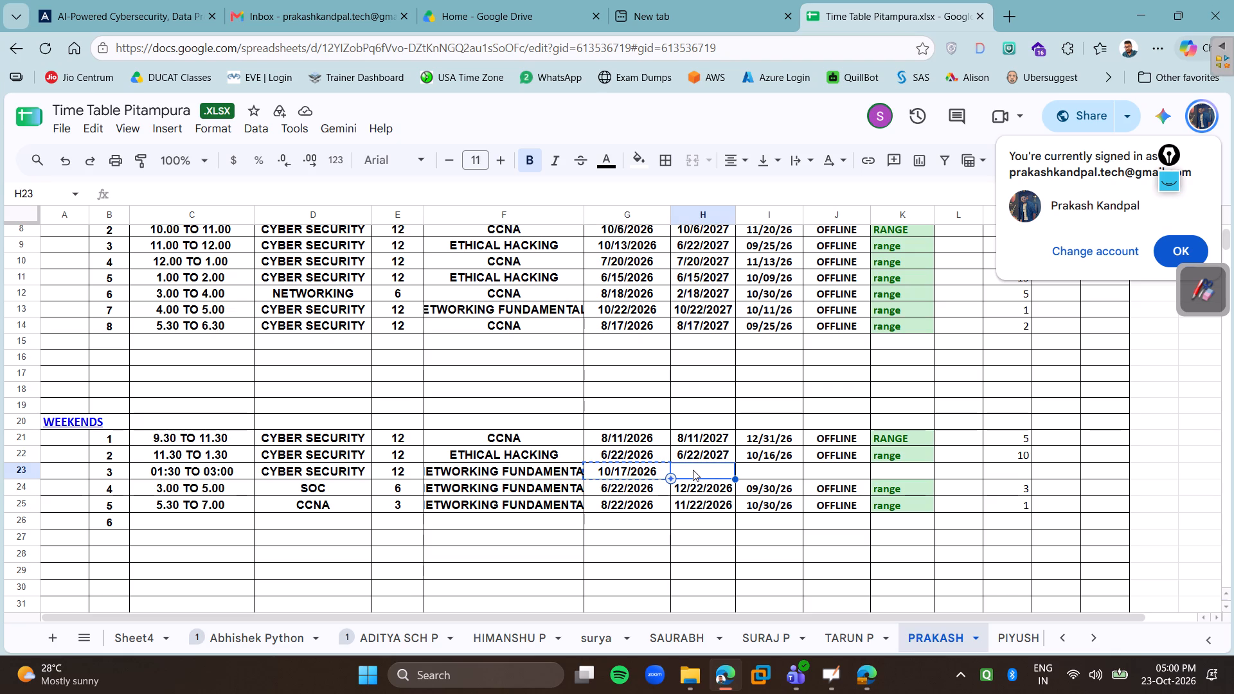
pyautogui.hotkey('ctrl', 'v')
pyautogui.doubleClick(721, 472)
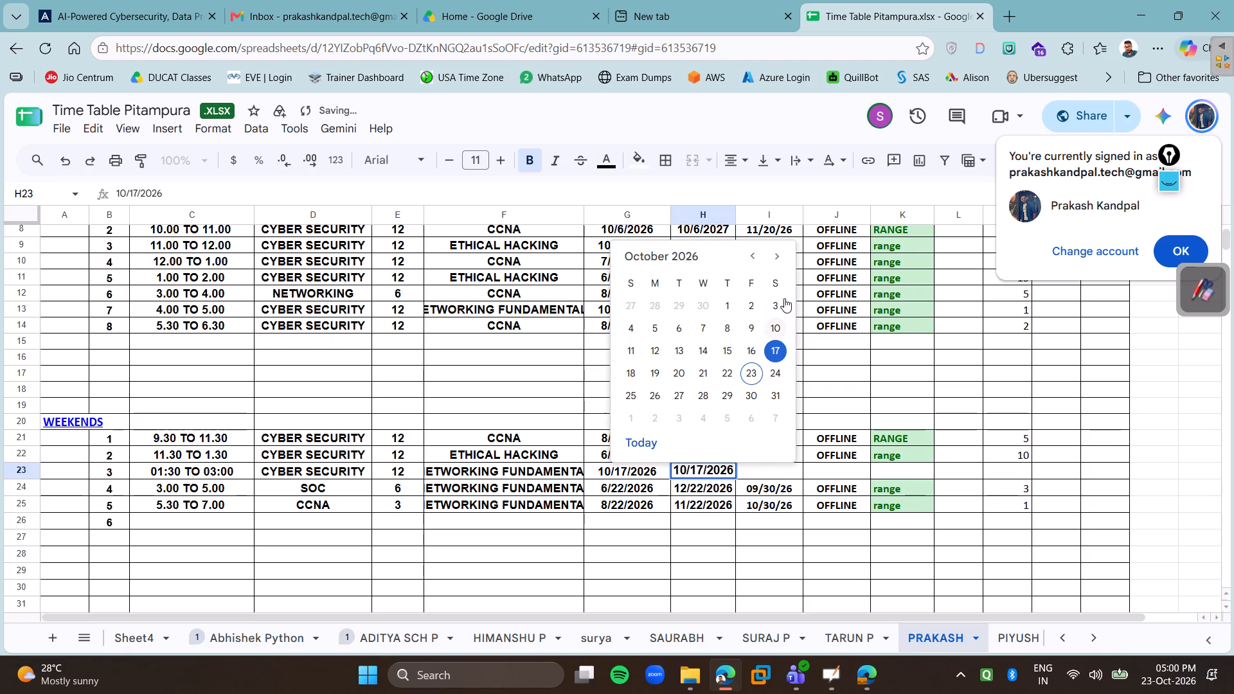
pyautogui.click(782, 254)
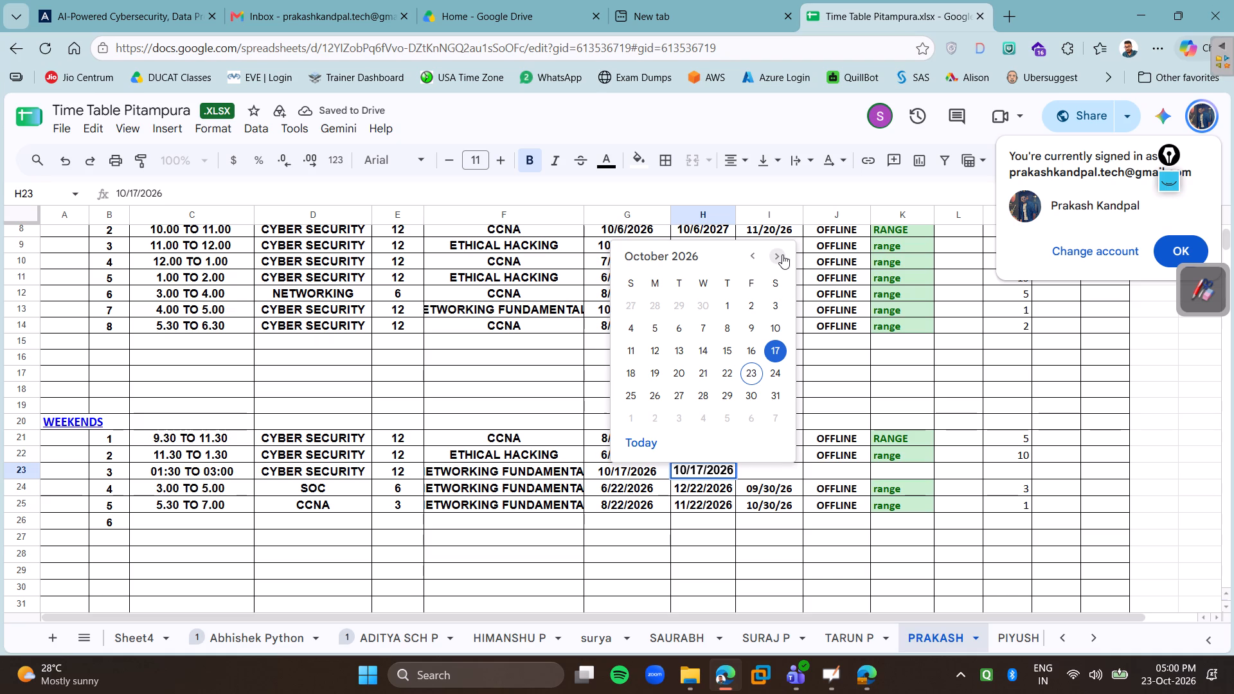
pyautogui.click(782, 254)
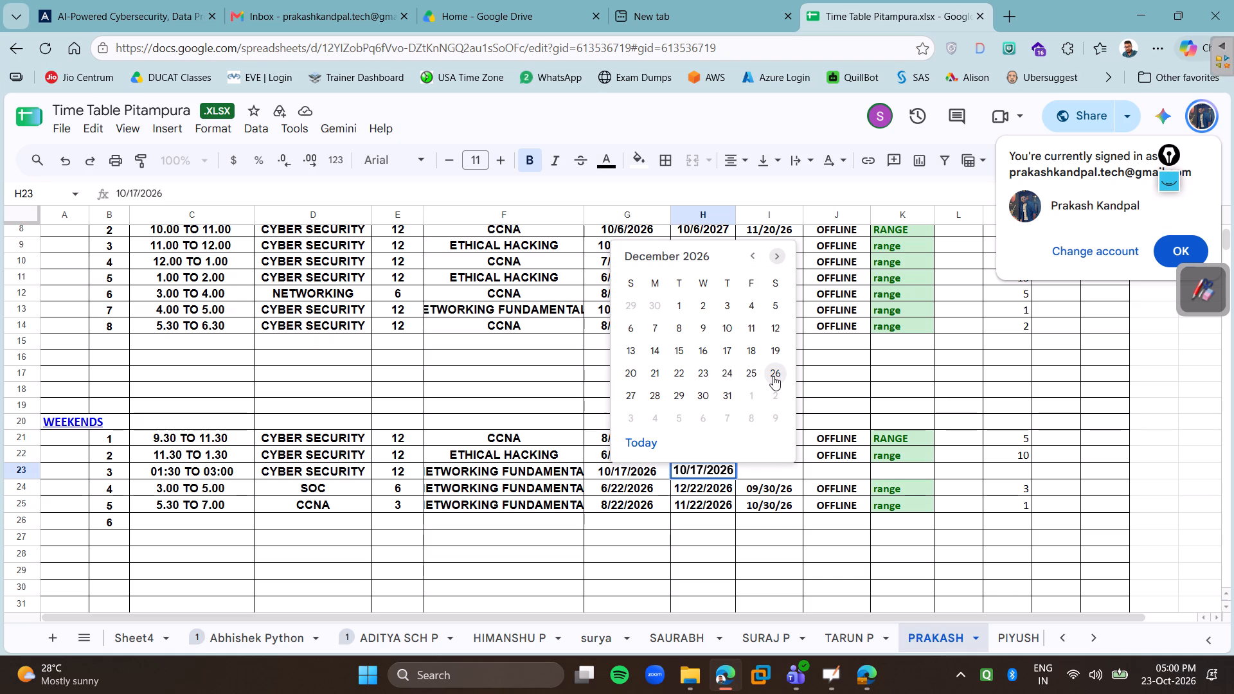
pyautogui.click(632, 395)
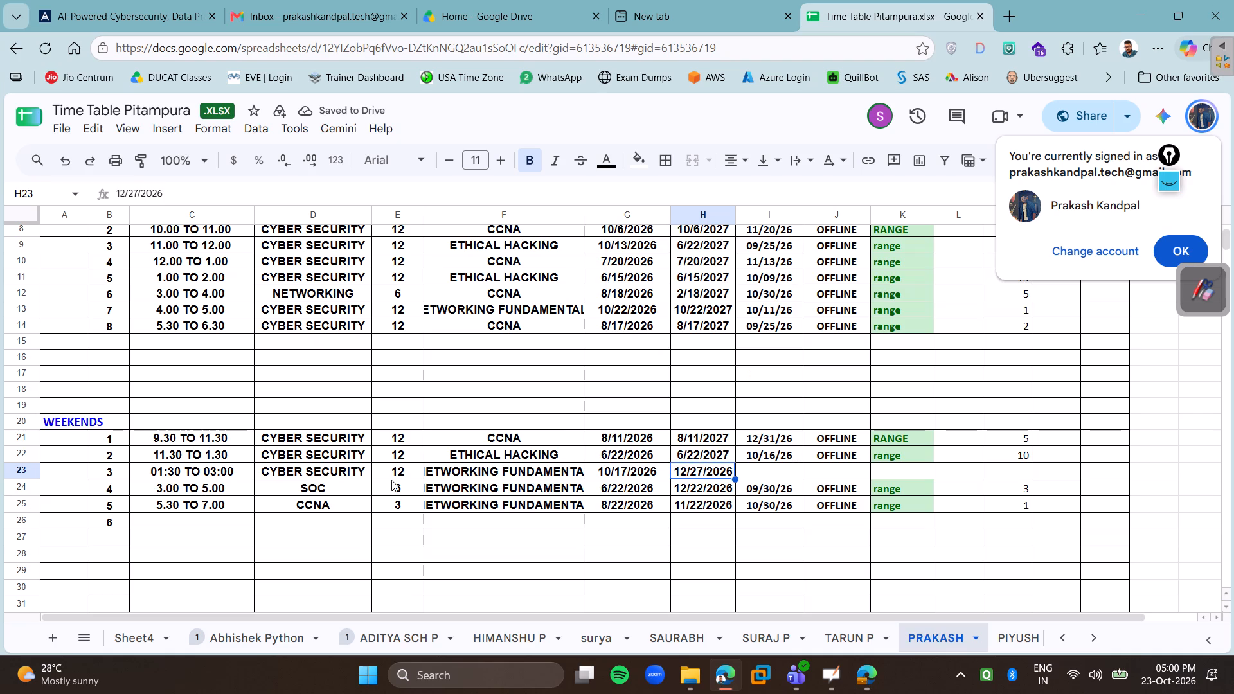
# Change the topic of the 3.00 TO 5.00 SOC weekend batch in row 24 to ETHICAL HACKING.
pyautogui.click(545, 485)
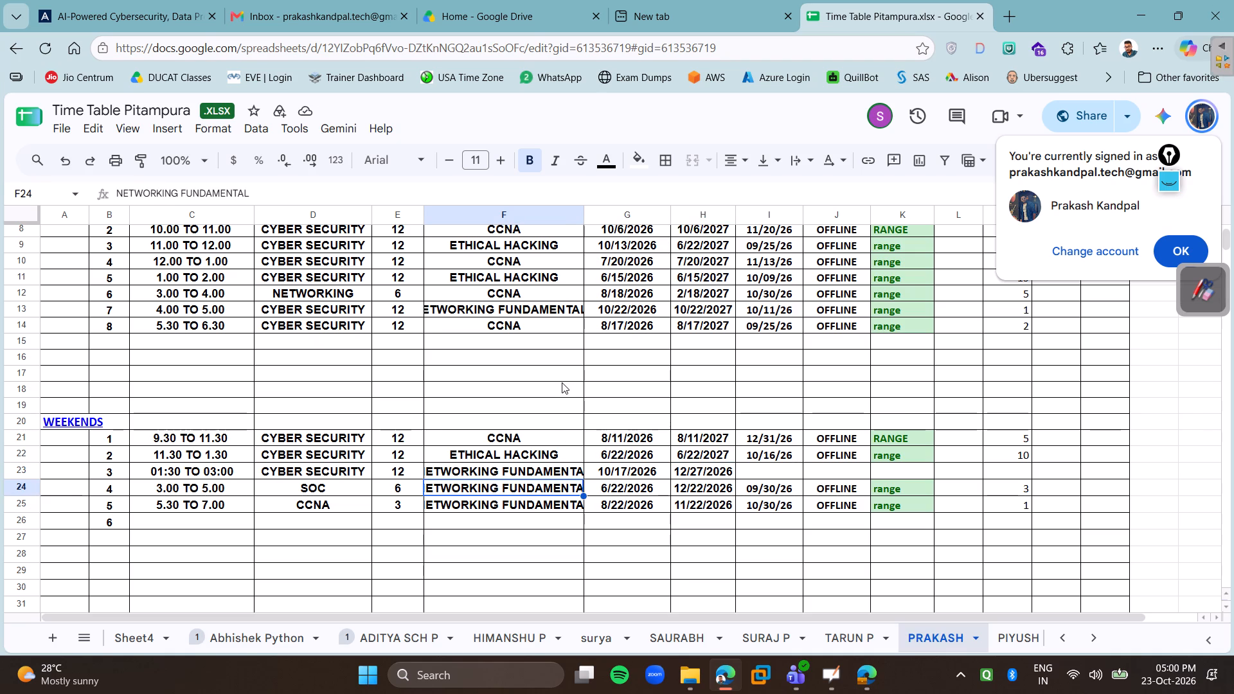
pyautogui.write('ETHI')
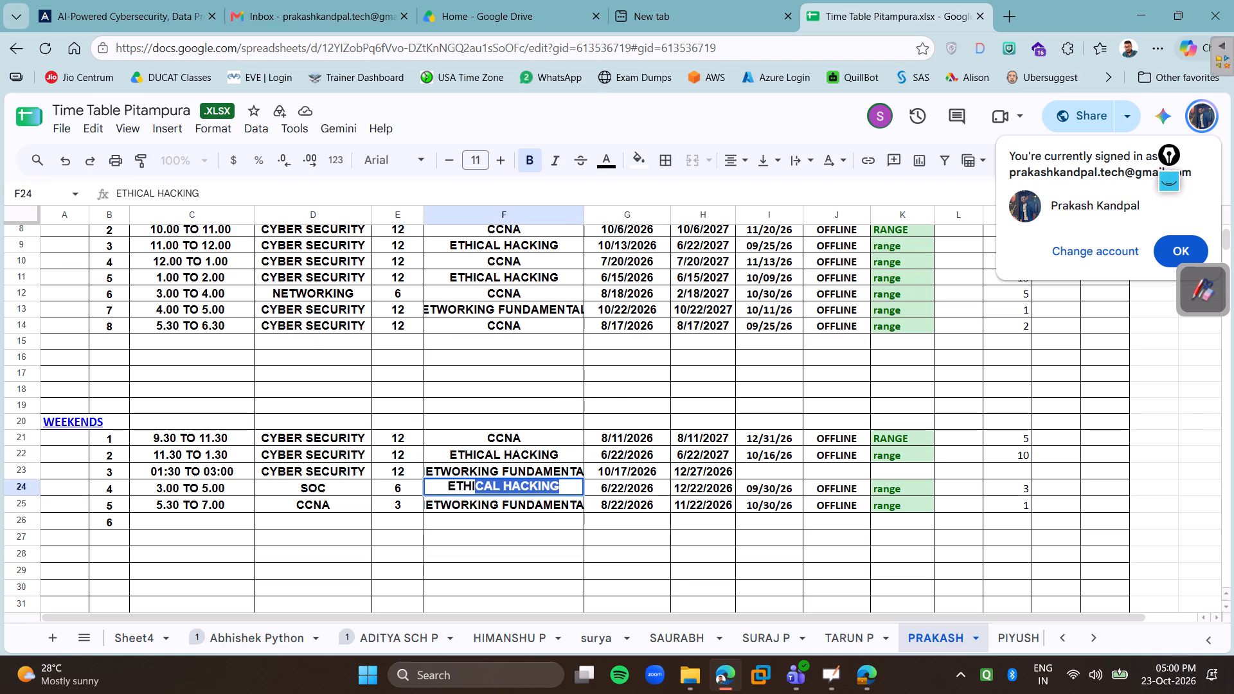
pyautogui.press('Tab')
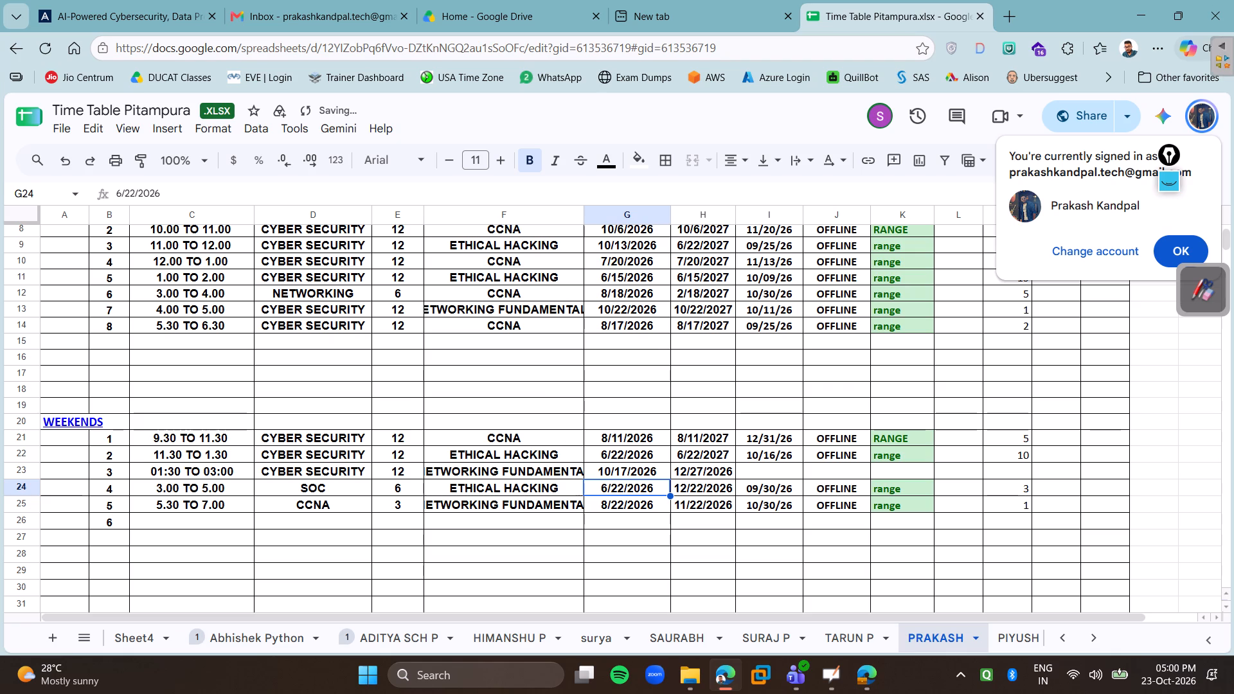
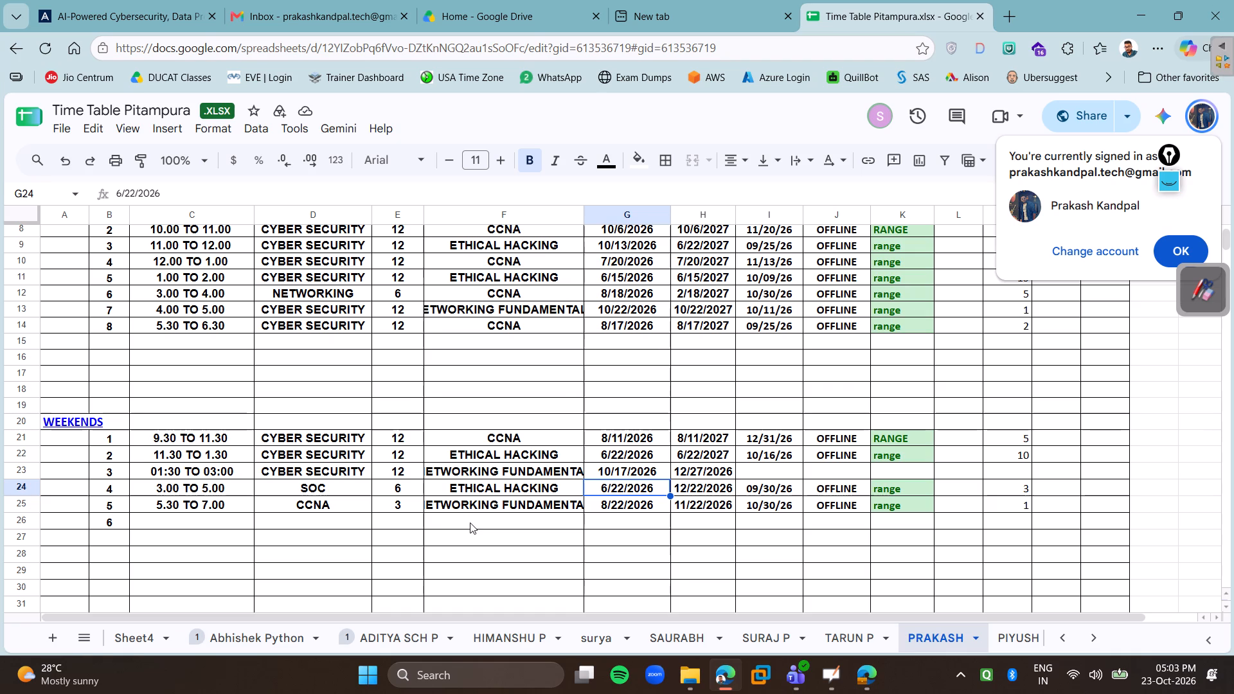
# Set the course name of the fifth weekend batch in D25 to CYBER SECURITY by copying it from D23.
pyautogui.click(310, 474)
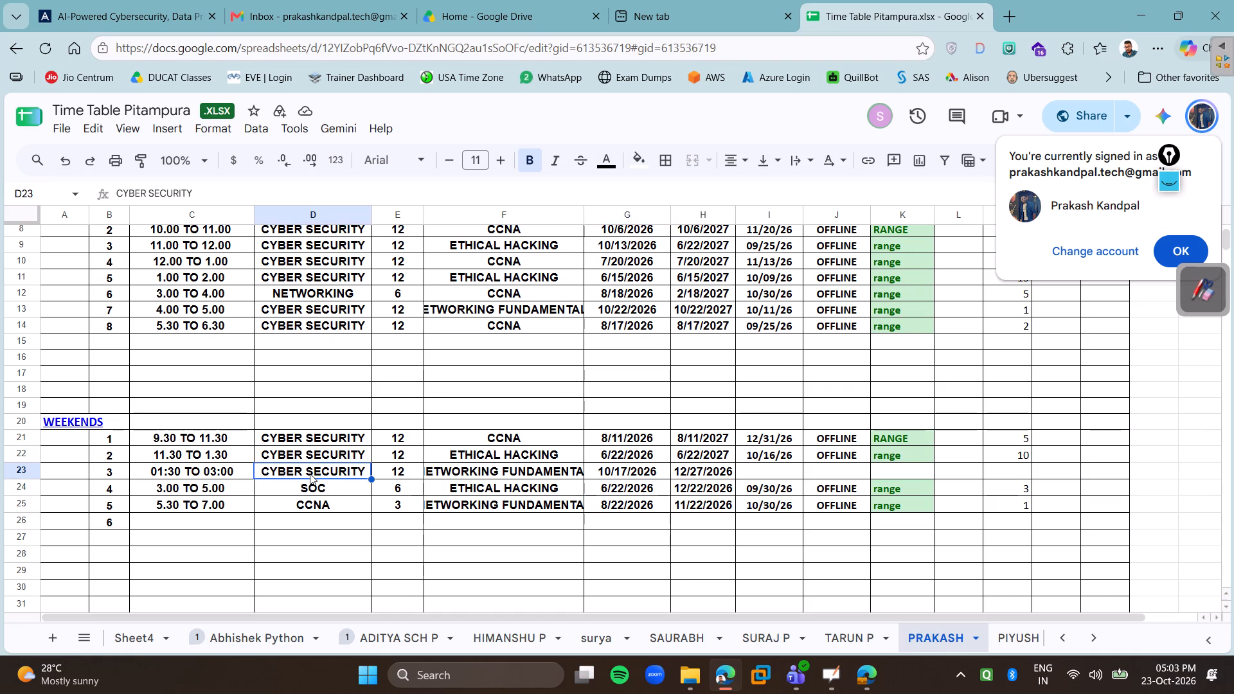
pyautogui.hotkey('ctrl', 'c')
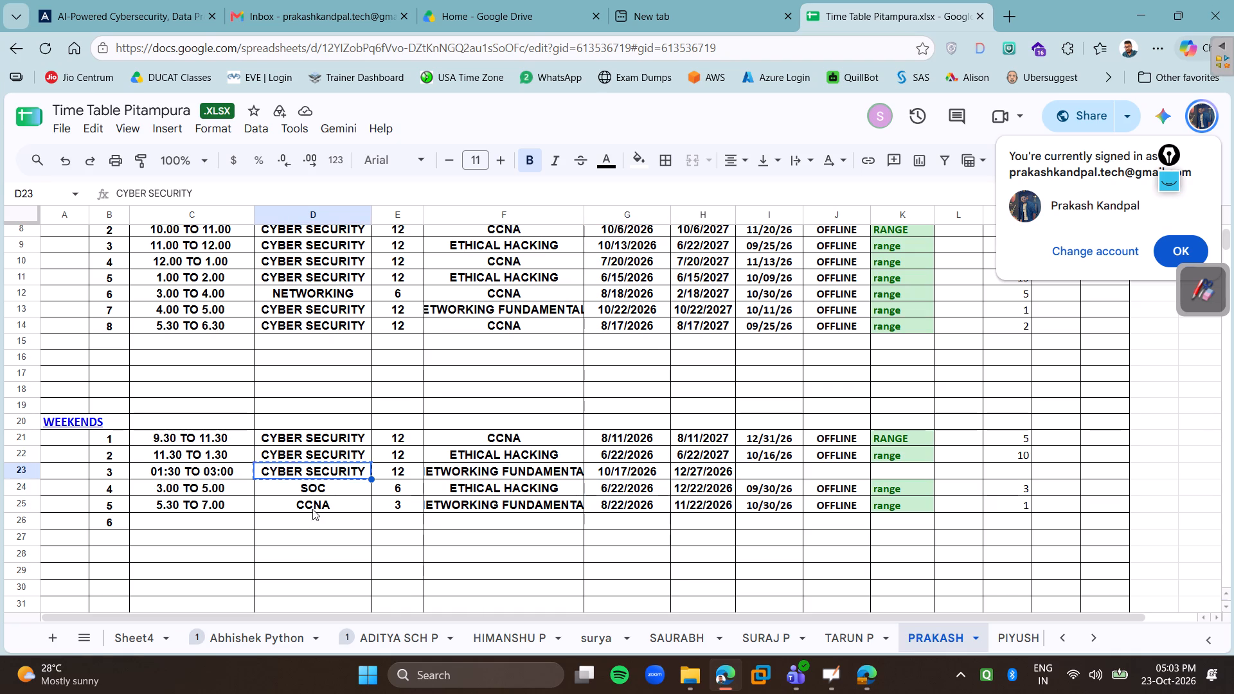
pyautogui.click(322, 504)
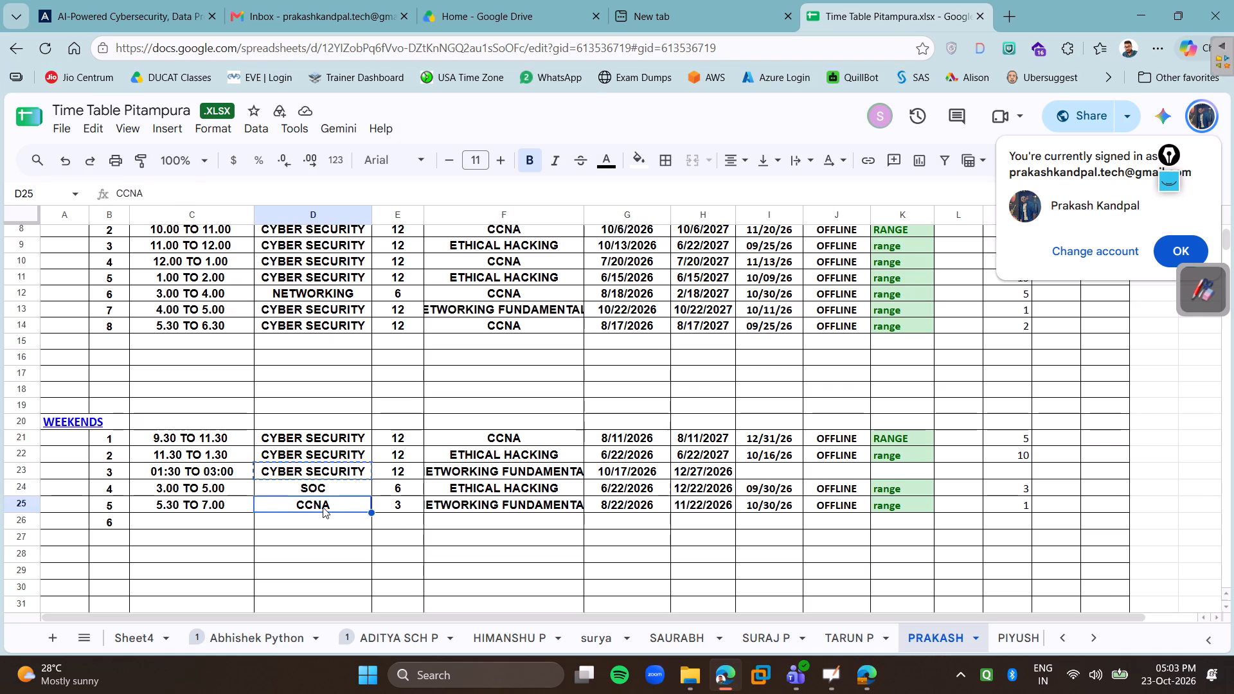
pyautogui.hotkey('ctrl', 'v')
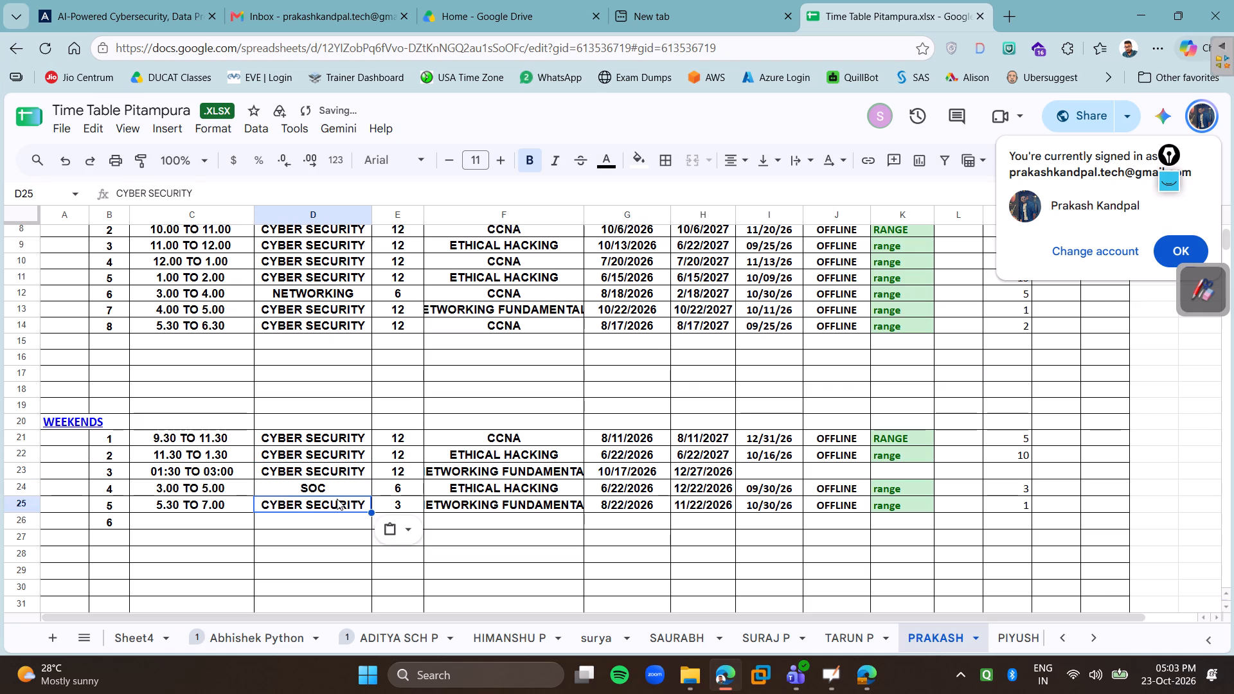
pyautogui.click(515, 505)
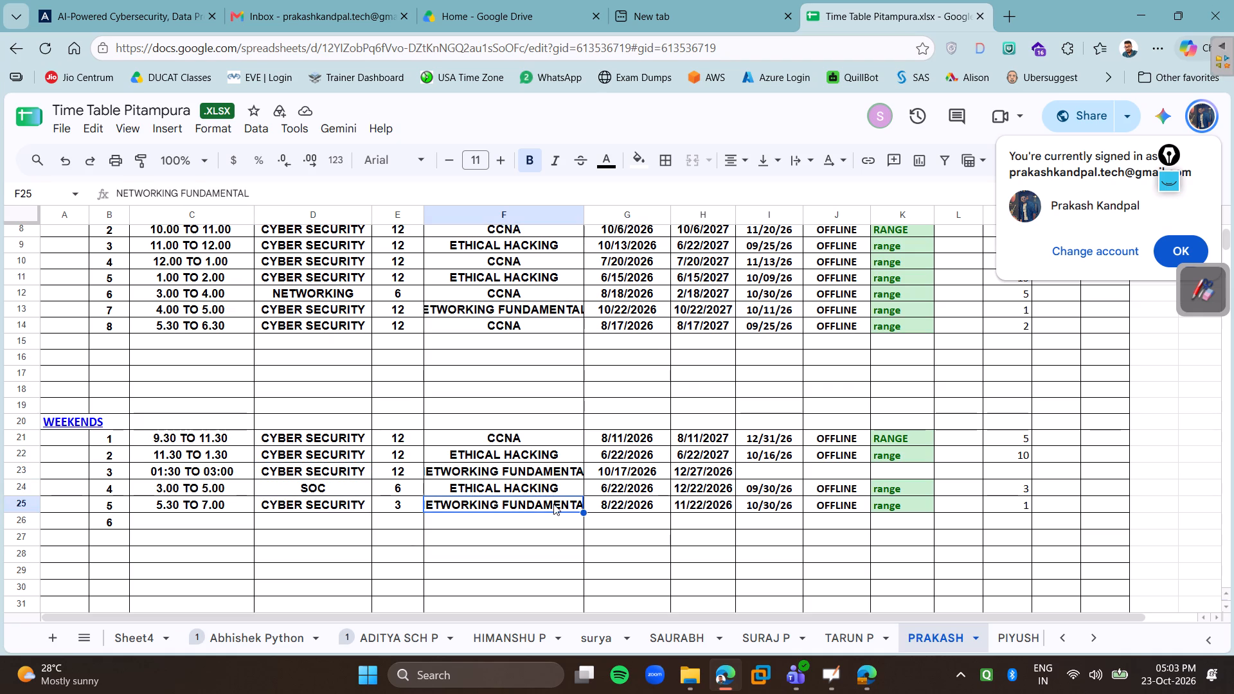
# Set the timing of the seventh weekday batch in C13 to 4.00 TO 5.30 and save.
pyautogui.scroll(2, 518, 509)
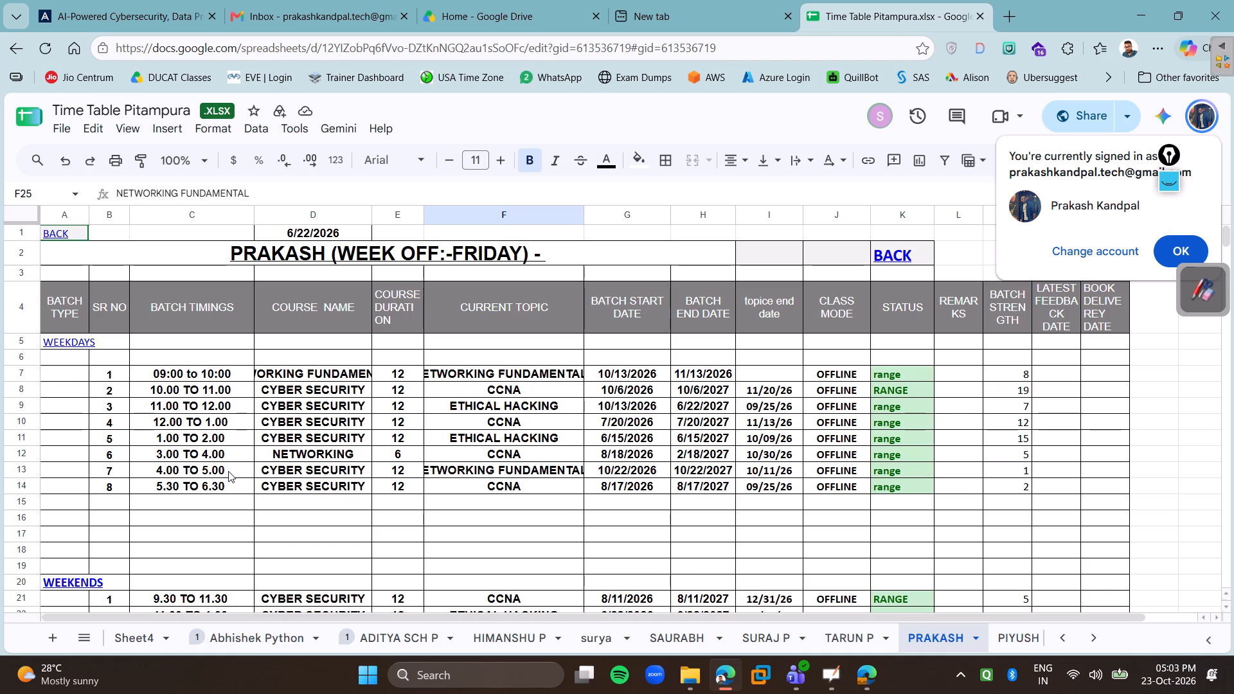
pyautogui.doubleClick(228, 471)
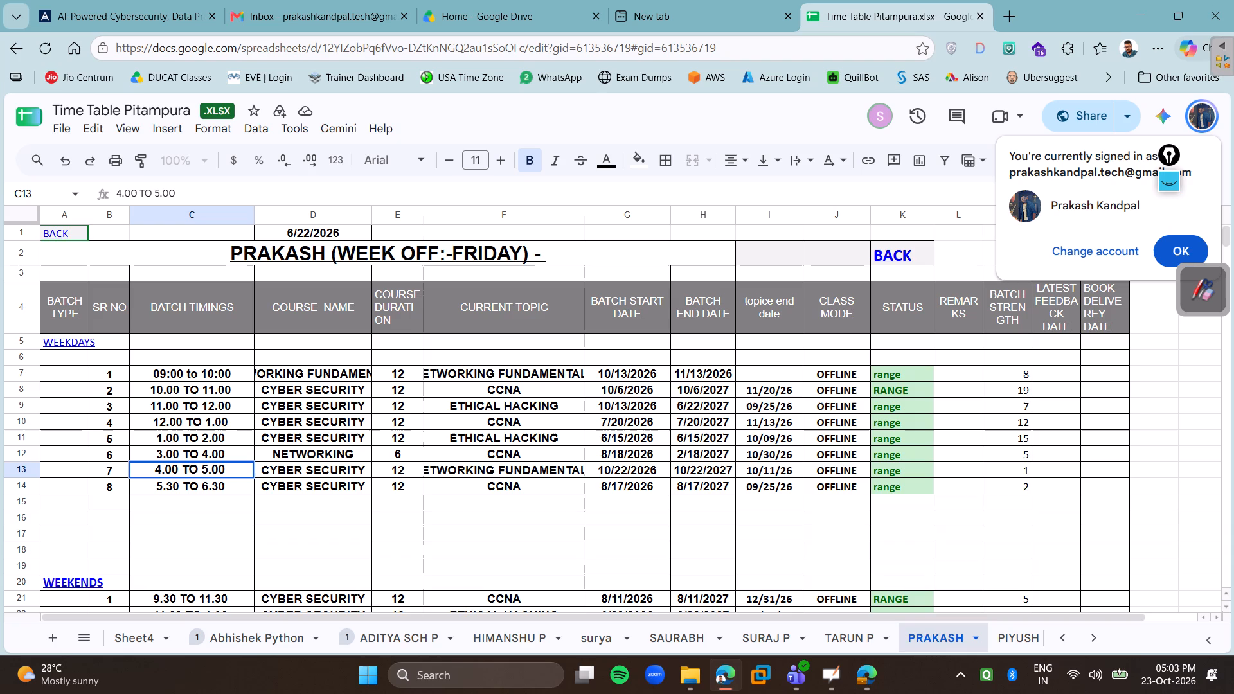
pyautogui.press('BackSpace')
pyautogui.press('BackSpace')
pyautogui.write('30')
pyautogui.press('Return')
pyautogui.hotkey('ctrl', 's')
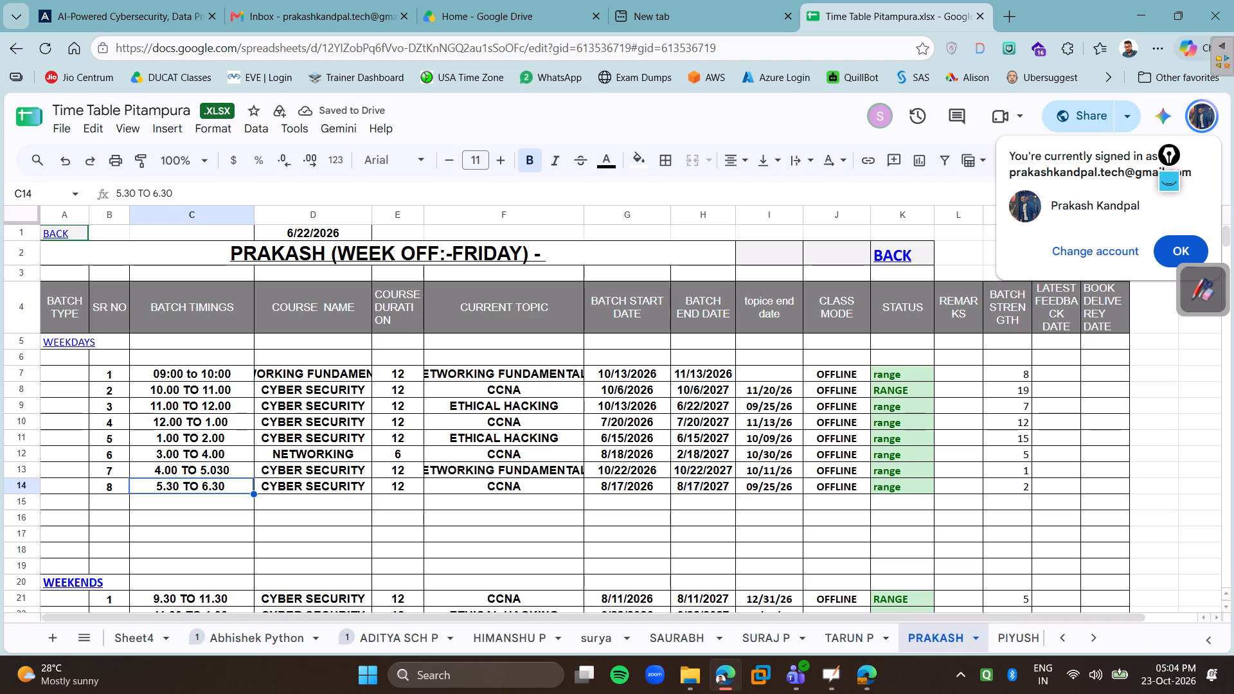
pyautogui.doubleClick(219, 467)
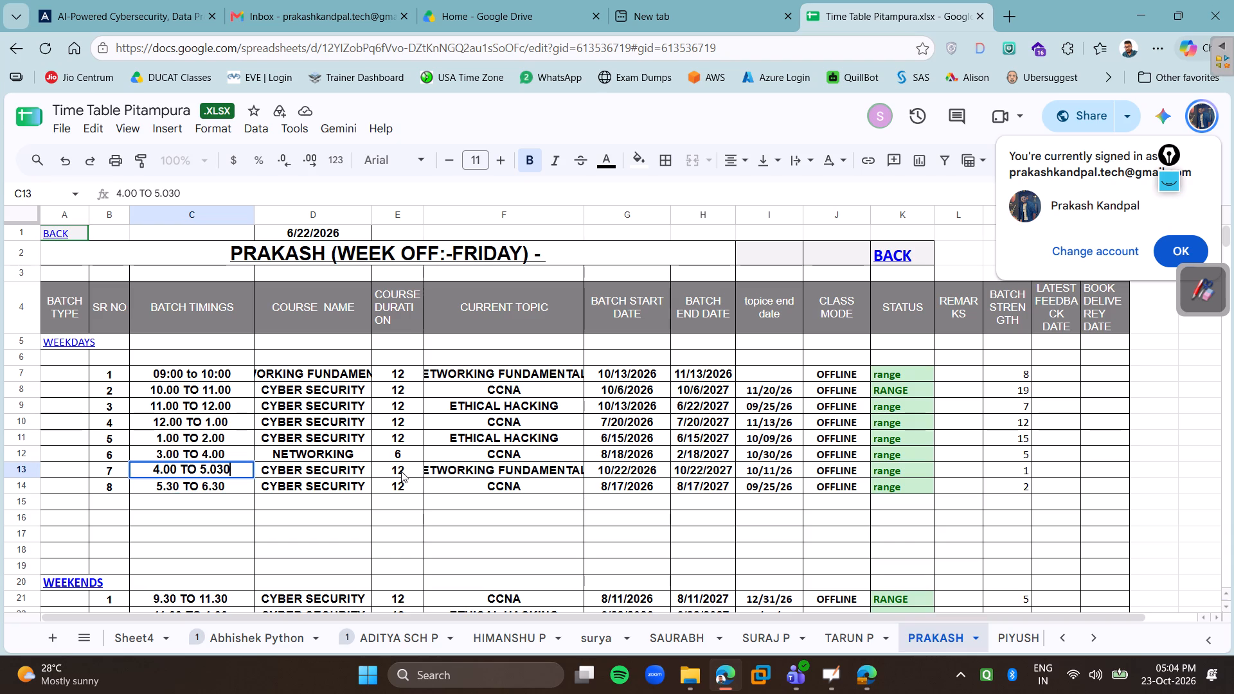
pyautogui.press('Left')
pyautogui.press('Left')
pyautogui.press('BackSpace')
pyautogui.press('Return')
pyautogui.hotkey('ctrl', 's')
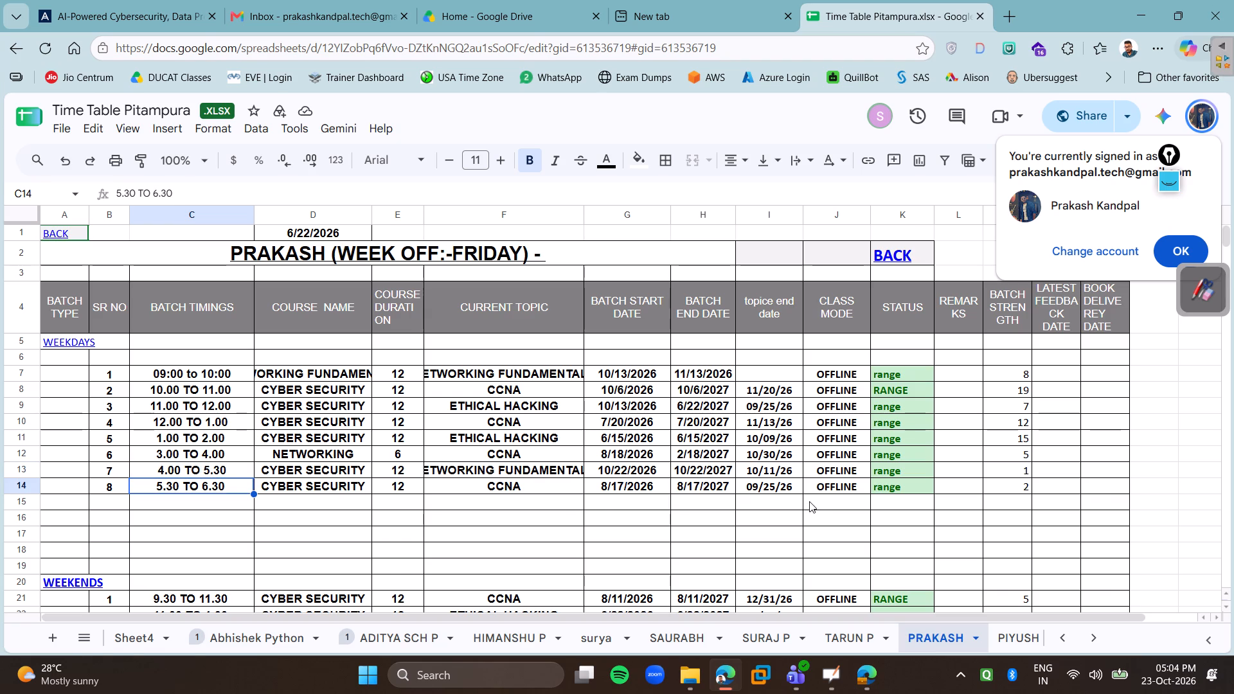
# Review the weekday and weekend batch rows of the timetable for entries that still need updating.
pyautogui.scroll(-2, 809, 501)
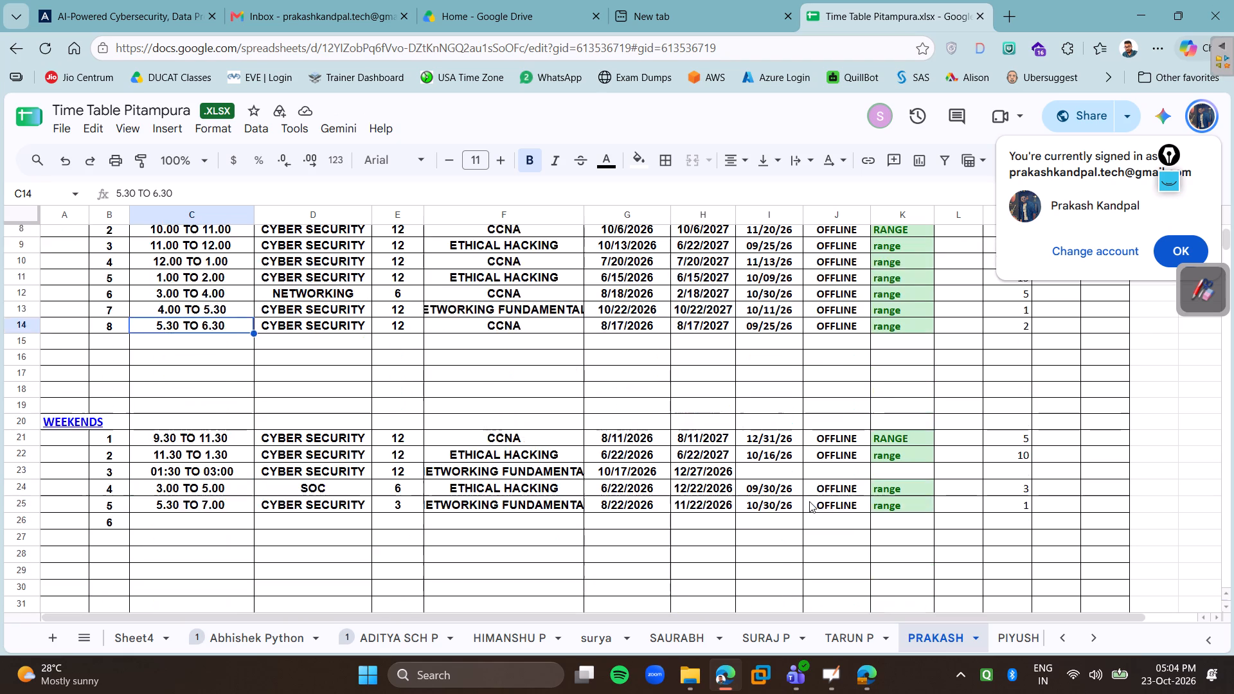
pyautogui.scroll(-1, 809, 501)
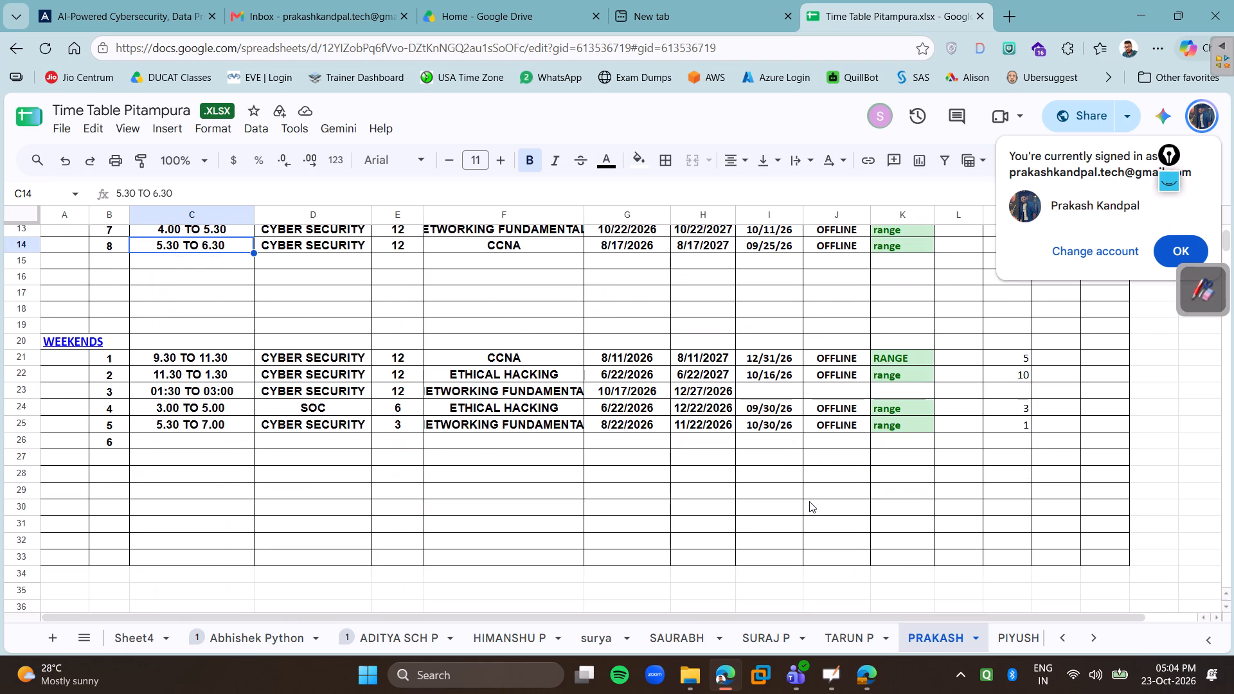
pyautogui.scroll(-2, 809, 501)
pyautogui.scroll(3, 809, 501)
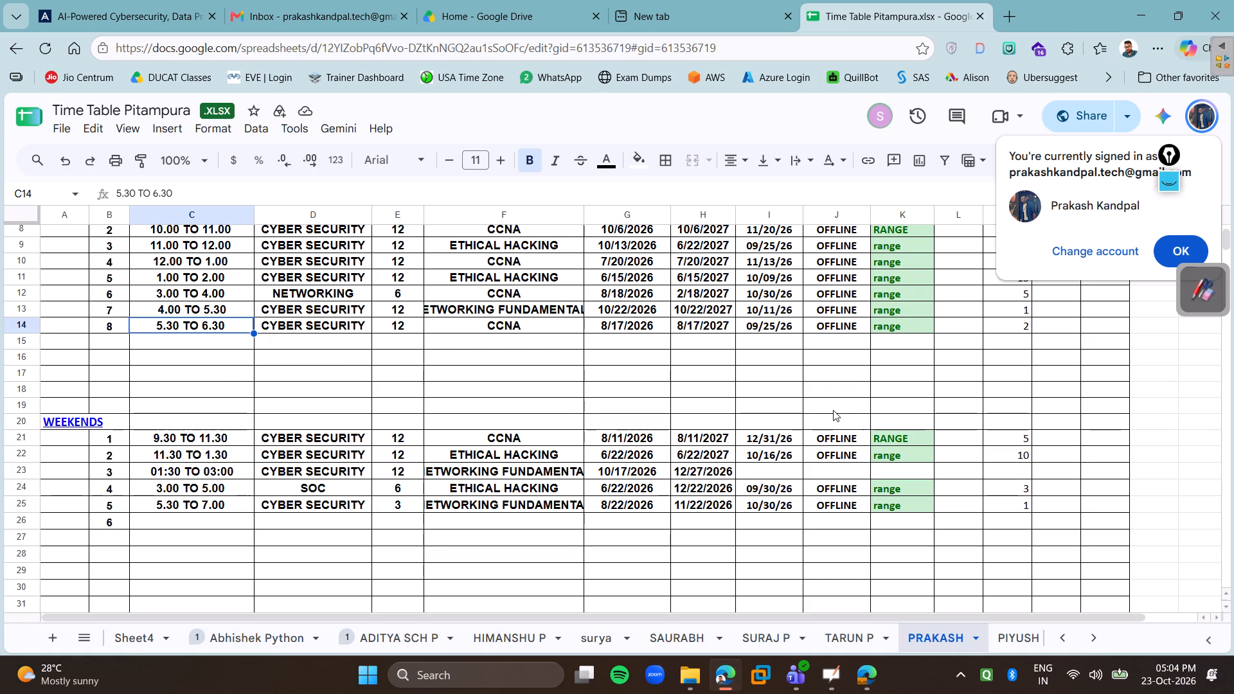
pyautogui.scroll(5, 770, 432)
pyautogui.scroll(-2, 770, 432)
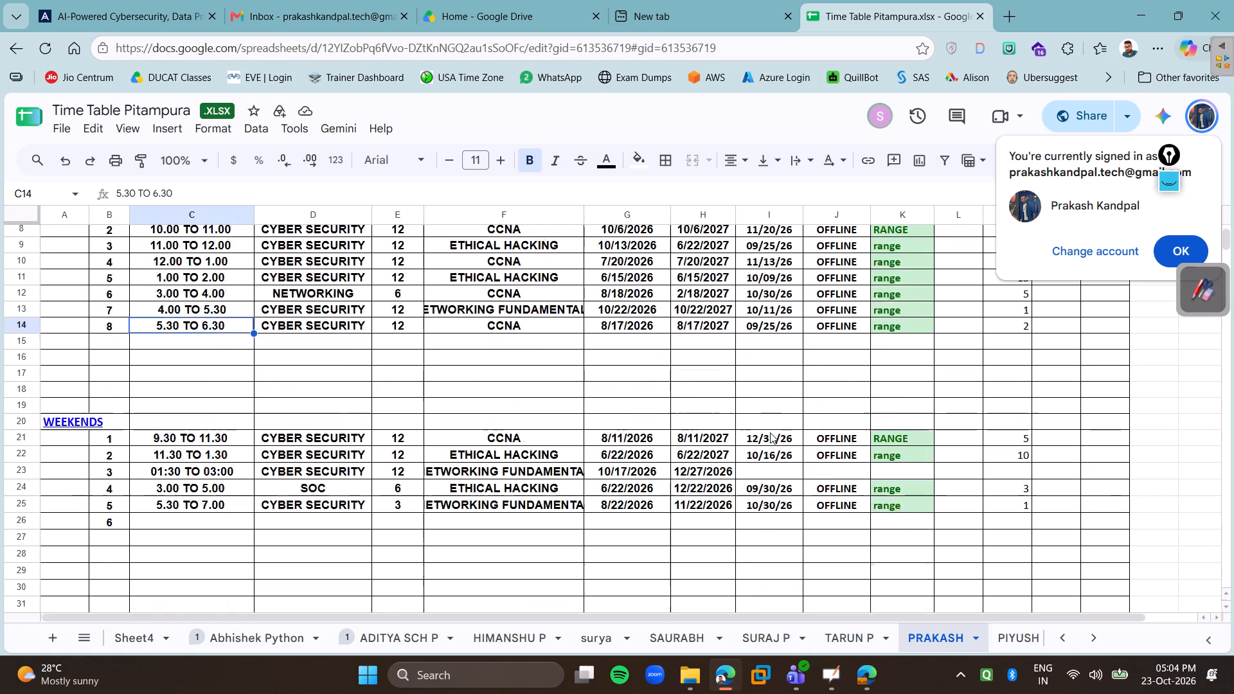
pyautogui.scroll(-1, 770, 432)
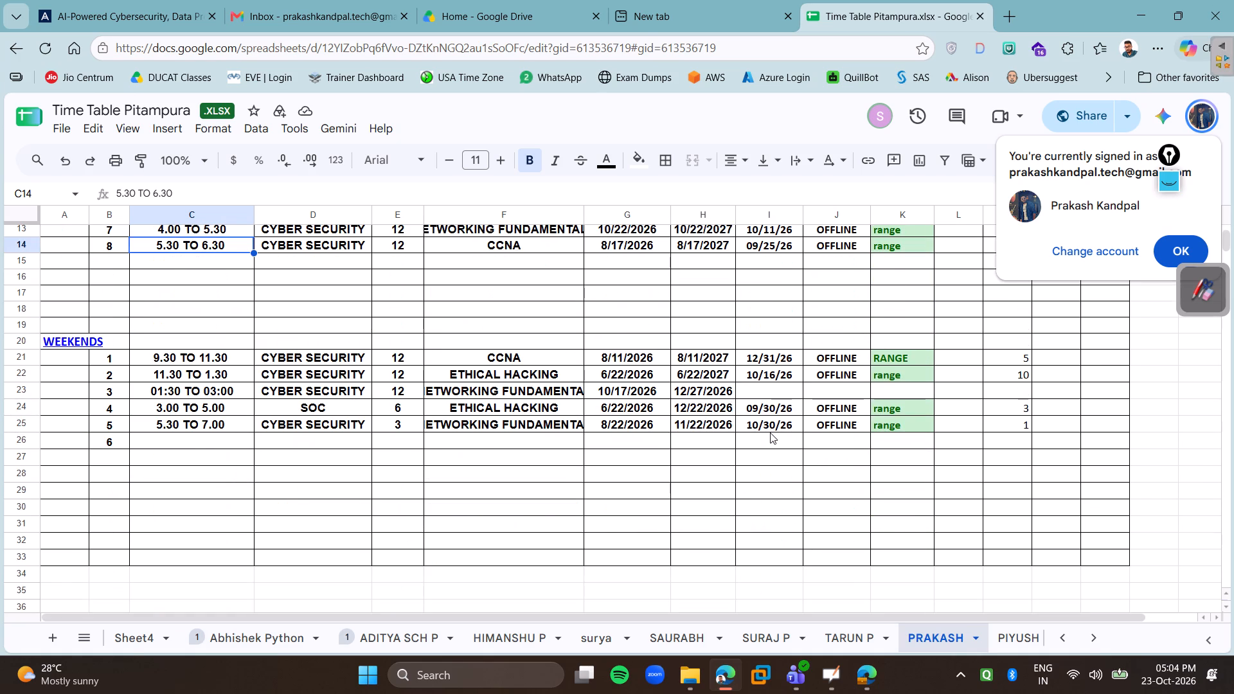
# Change the week-off day in the sheet's title row to MONDAY and save.
pyautogui.scroll(3, 770, 432)
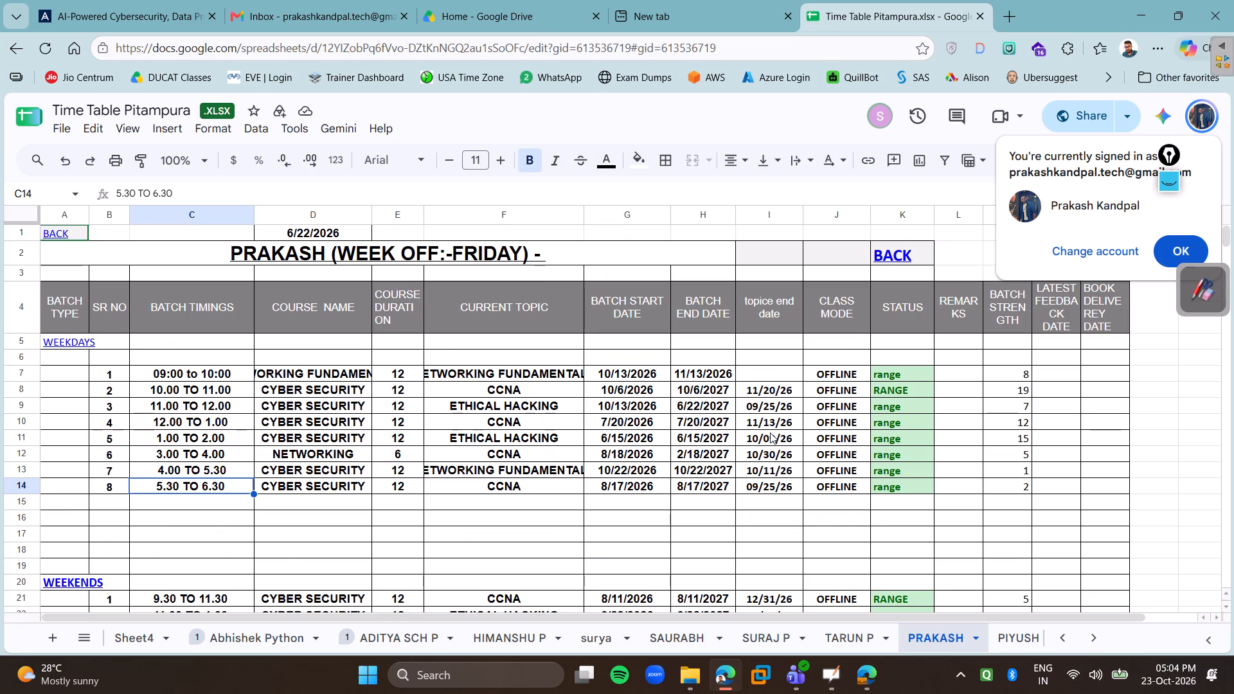
pyautogui.click(483, 253)
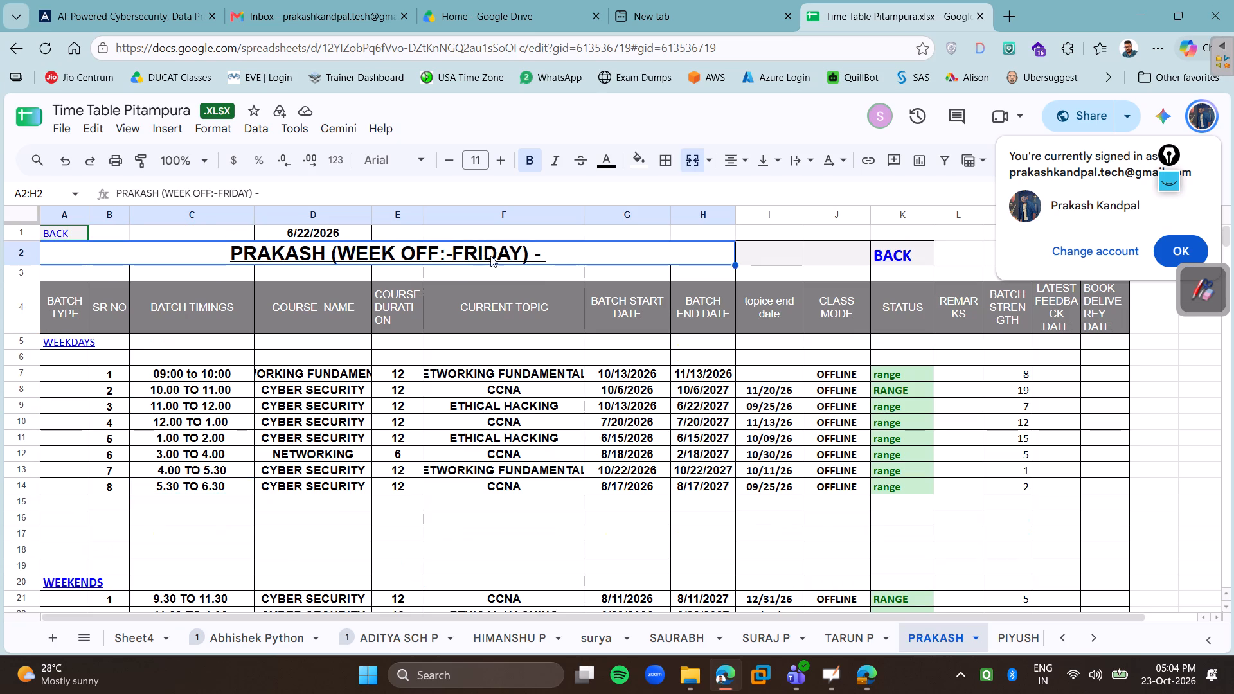
pyautogui.doubleClick(493, 257)
pyautogui.doubleClick(505, 252)
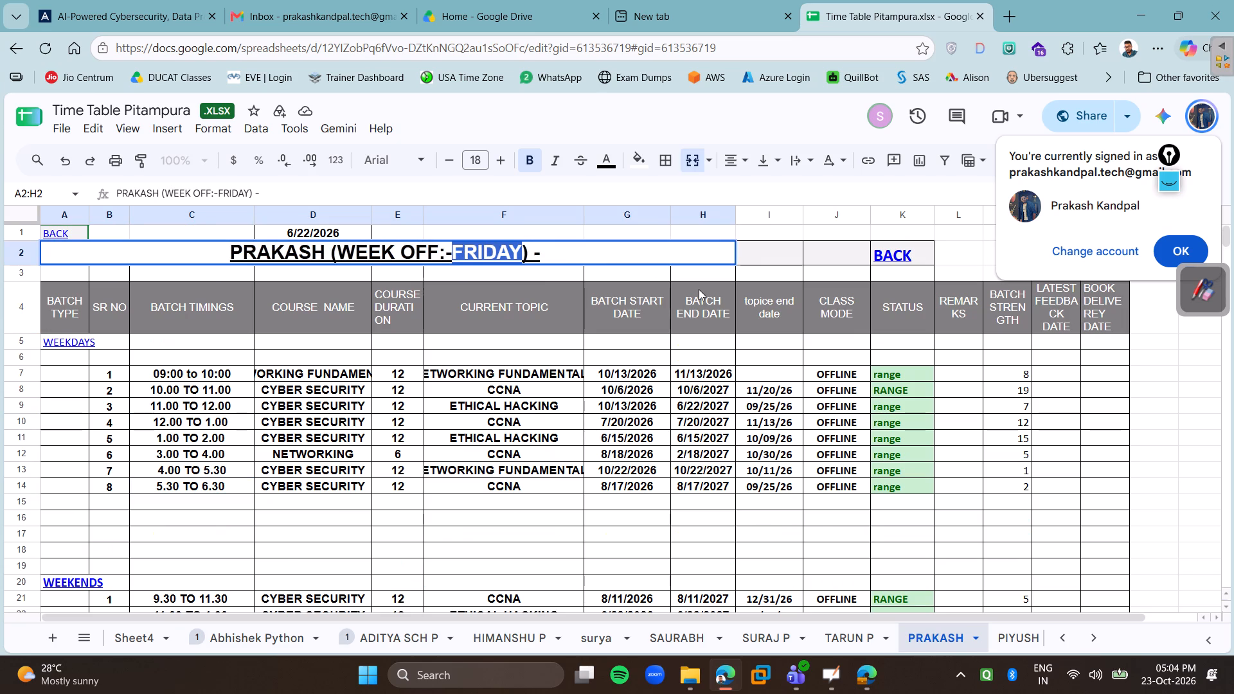
pyautogui.hotkey('shift', 'm')
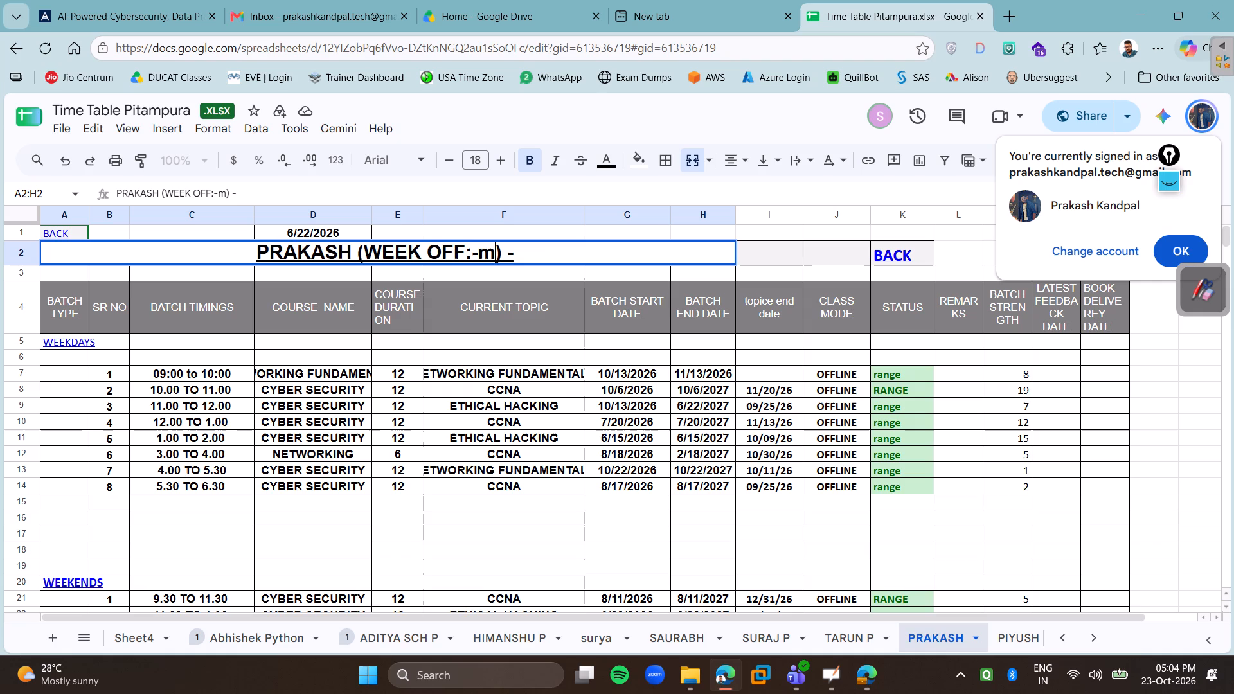
pyautogui.press('BackSpace')
pyautogui.write('MO')
pyautogui.write('NDAY')
pyautogui.hotkey('ctrl', 's')
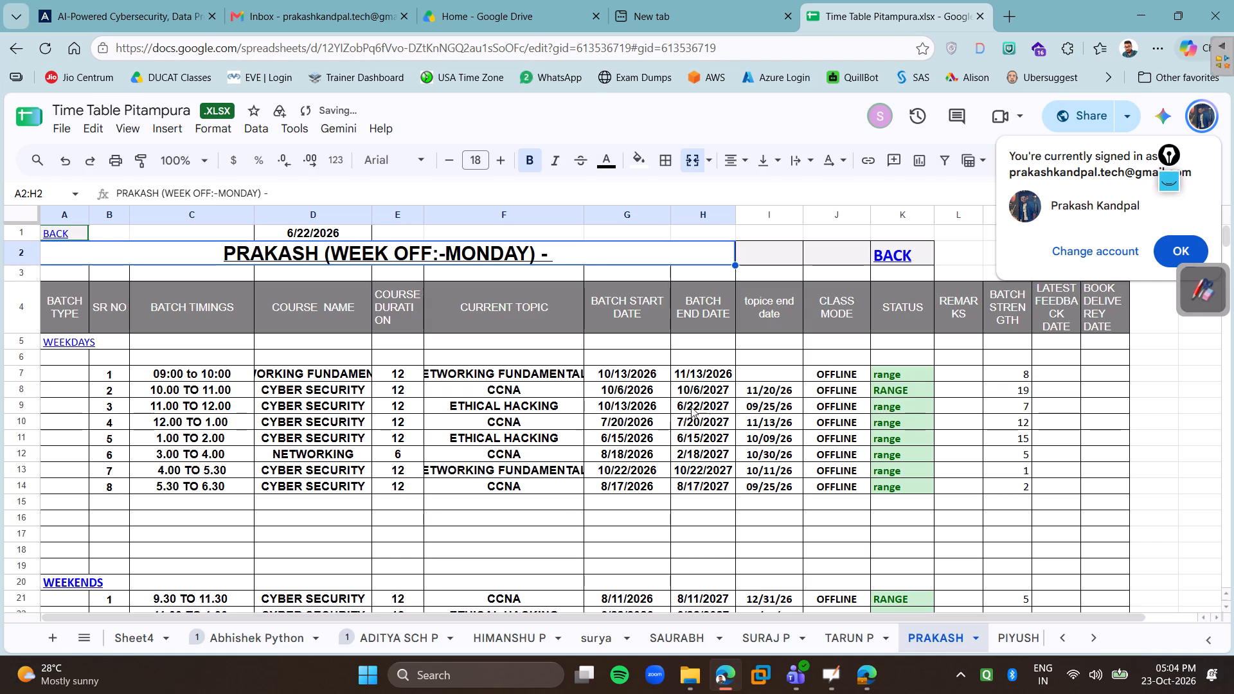
# Set the timing of the fifth weekend batch in C25 to 5.00 TO 6.30 and save.
pyautogui.click(670, 413)
pyautogui.scroll(-2, 720, 429)
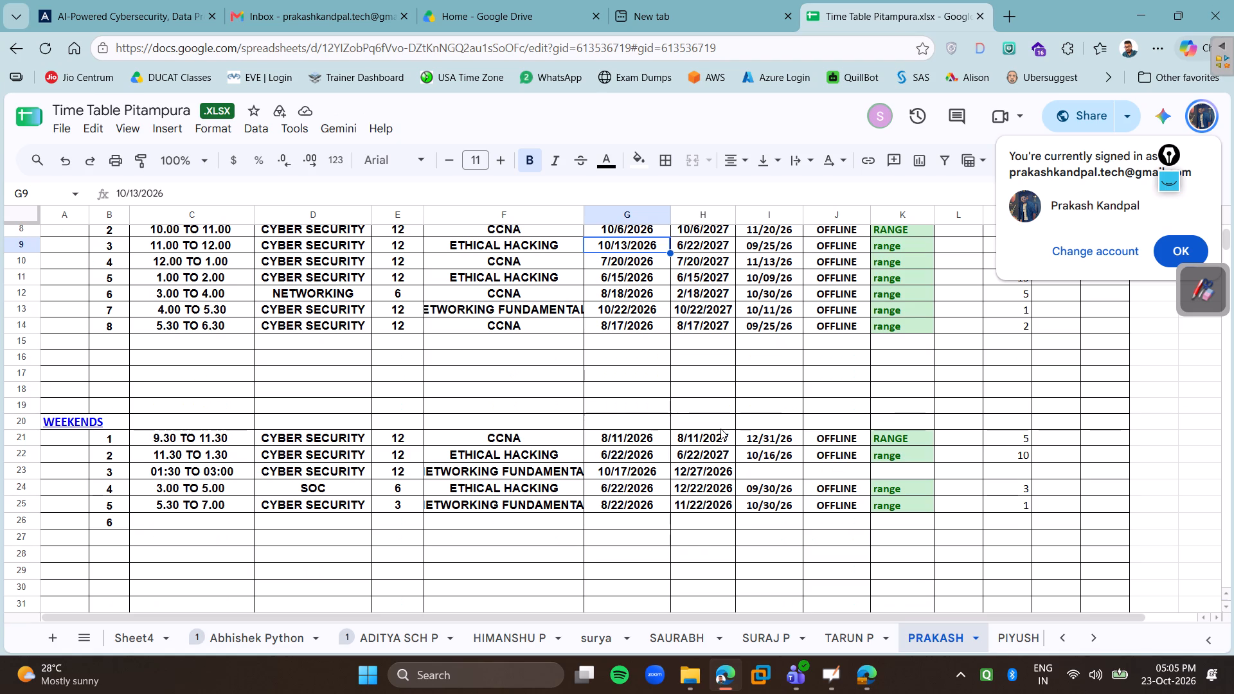
pyautogui.doubleClick(170, 503)
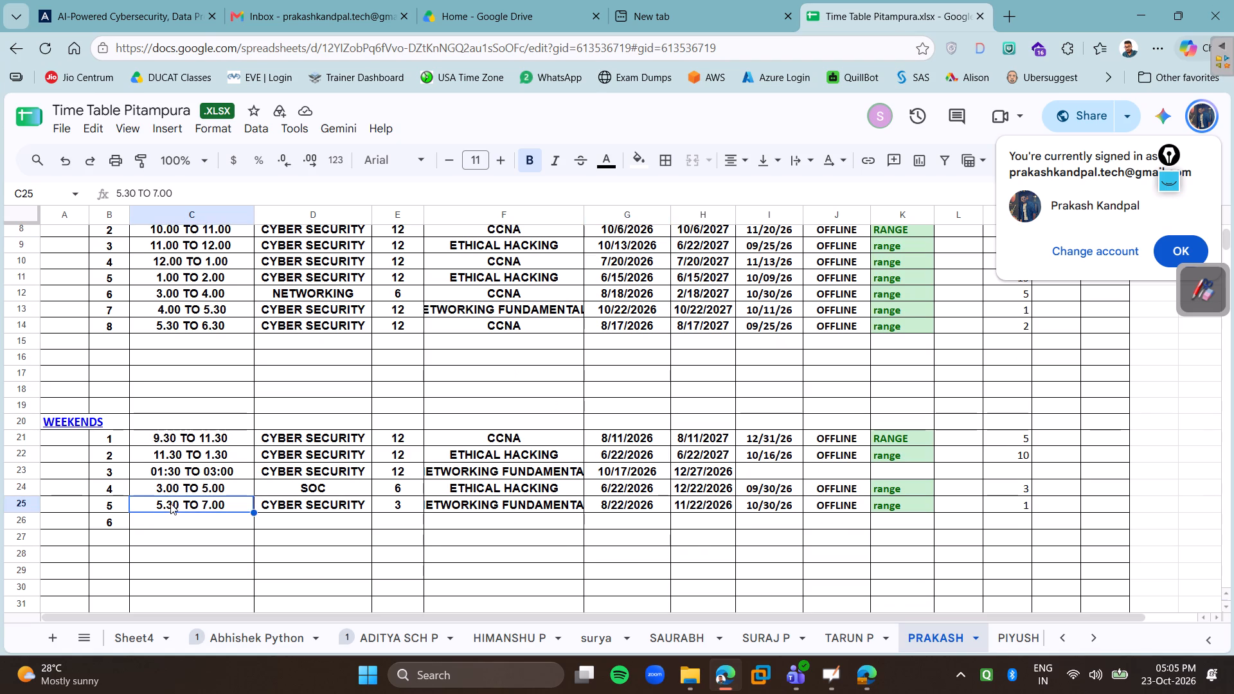
pyautogui.click(172, 504)
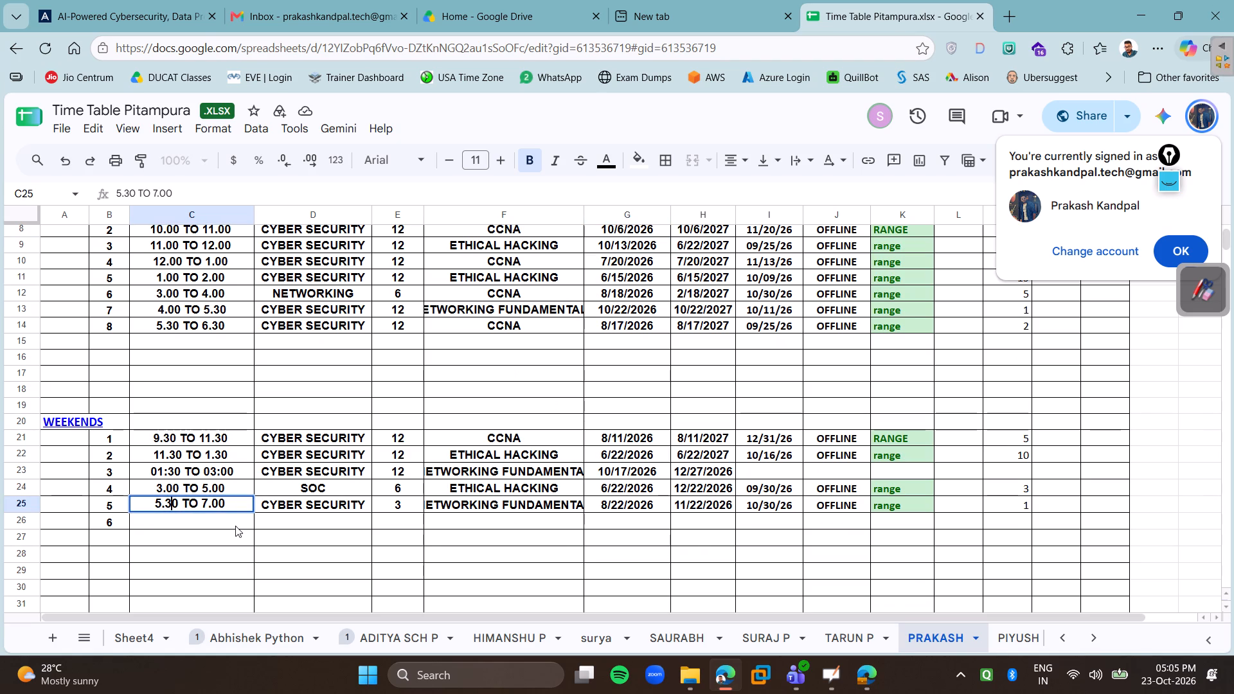
pyautogui.press('BackSpace')
pyautogui.press('0')
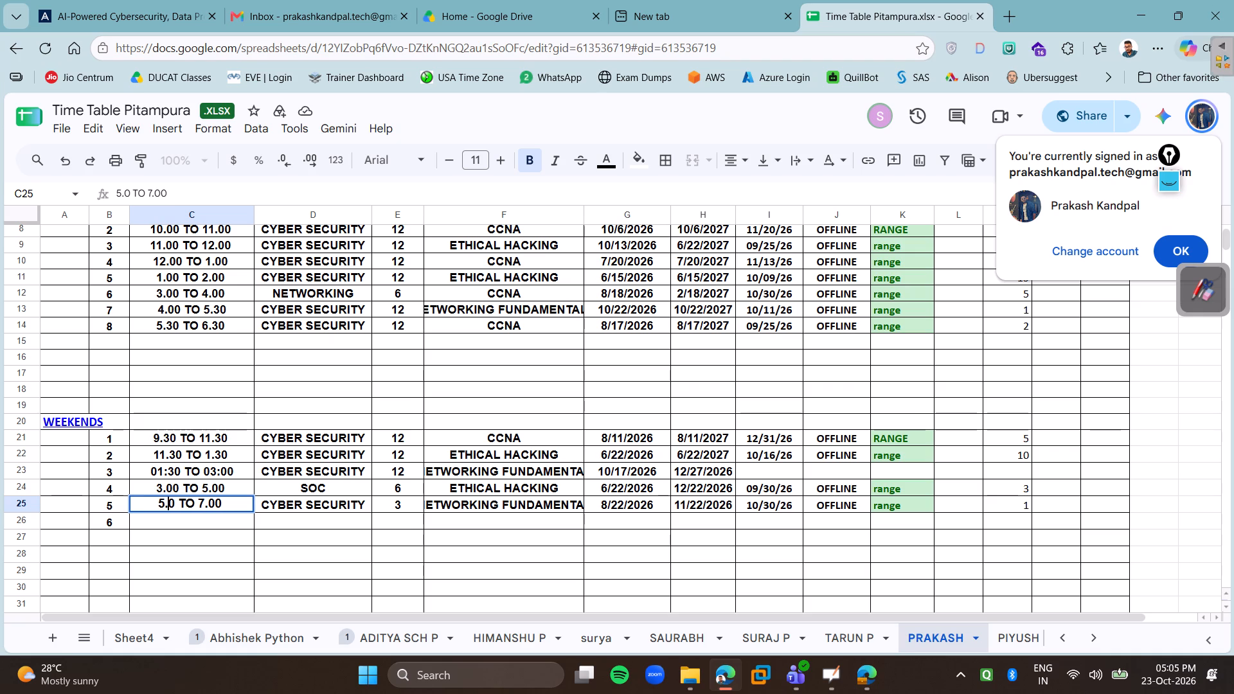
pyautogui.press('Right')
pyautogui.press('Right')
pyautogui.press('Right')
pyautogui.press('Right')
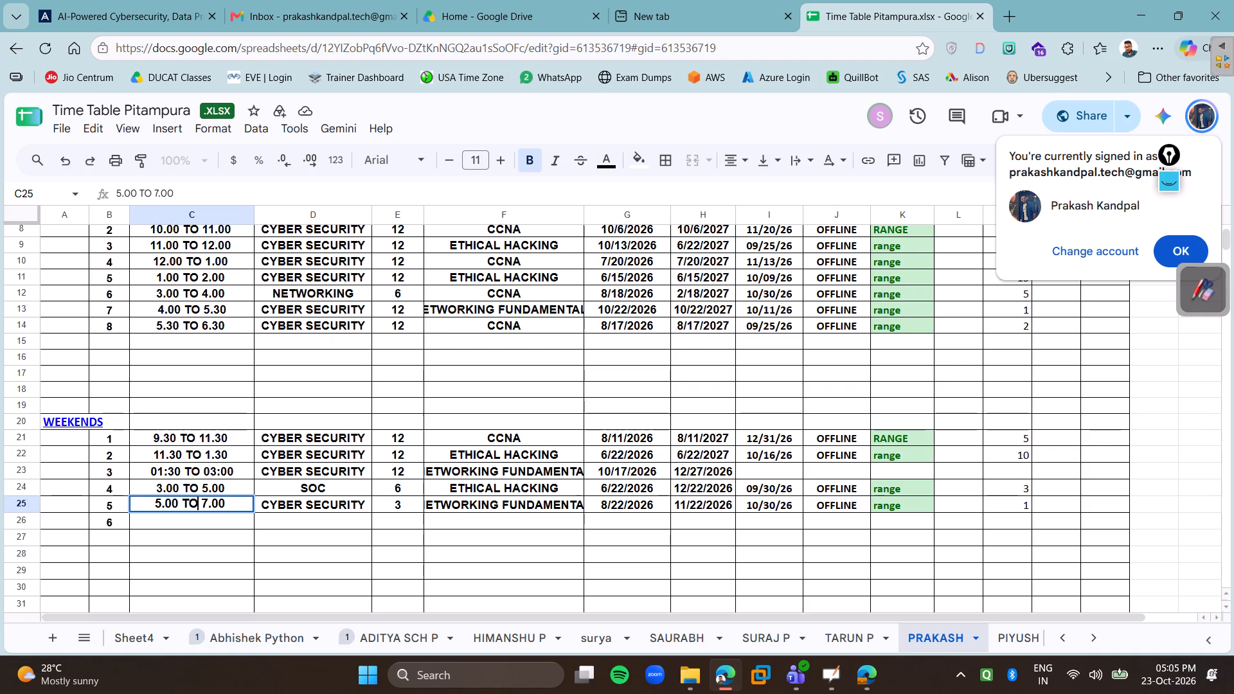
pyautogui.press('Right')
pyautogui.press('Right')
pyautogui.press('BackSpace')
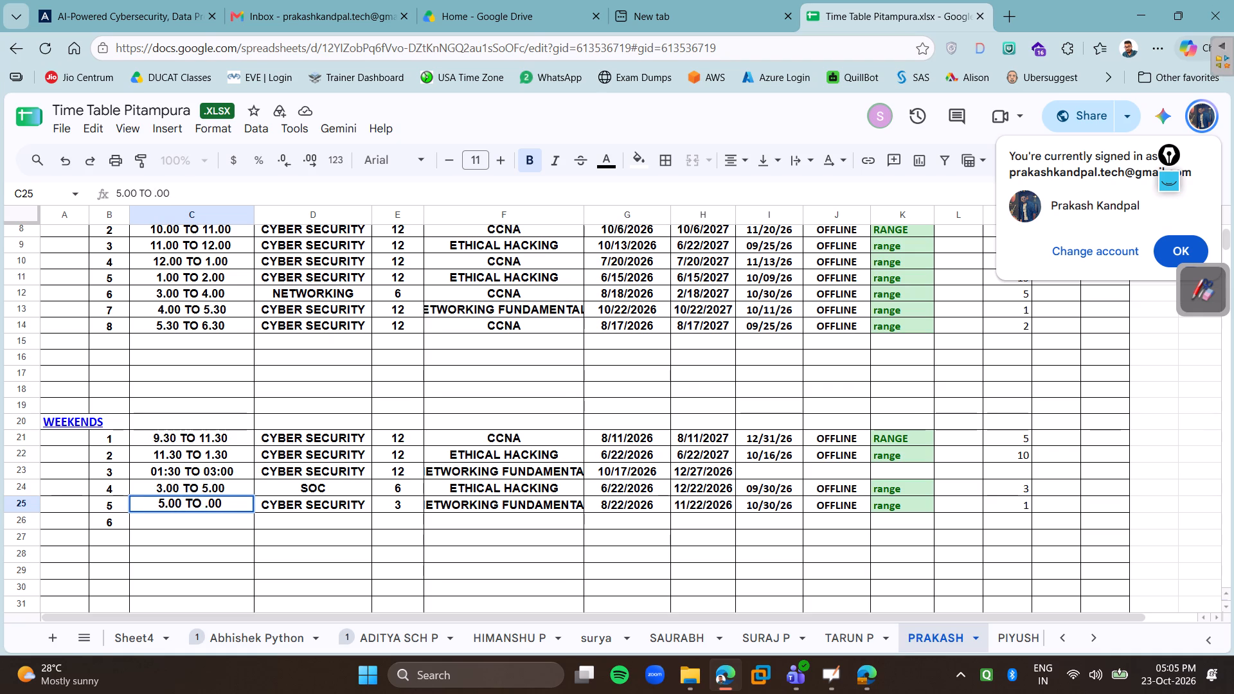
pyautogui.press('6')
pyautogui.press('Right')
pyautogui.press('Right')
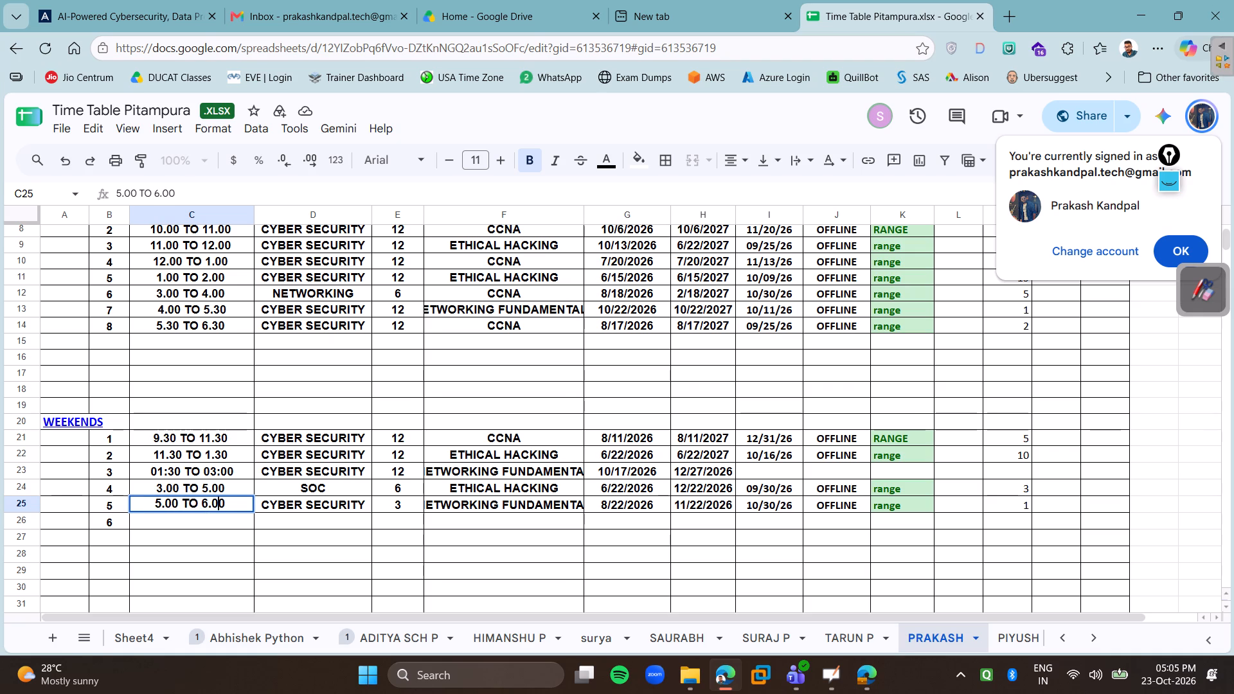
pyautogui.press('BackSpace')
pyautogui.press('3')
pyautogui.press('Return')
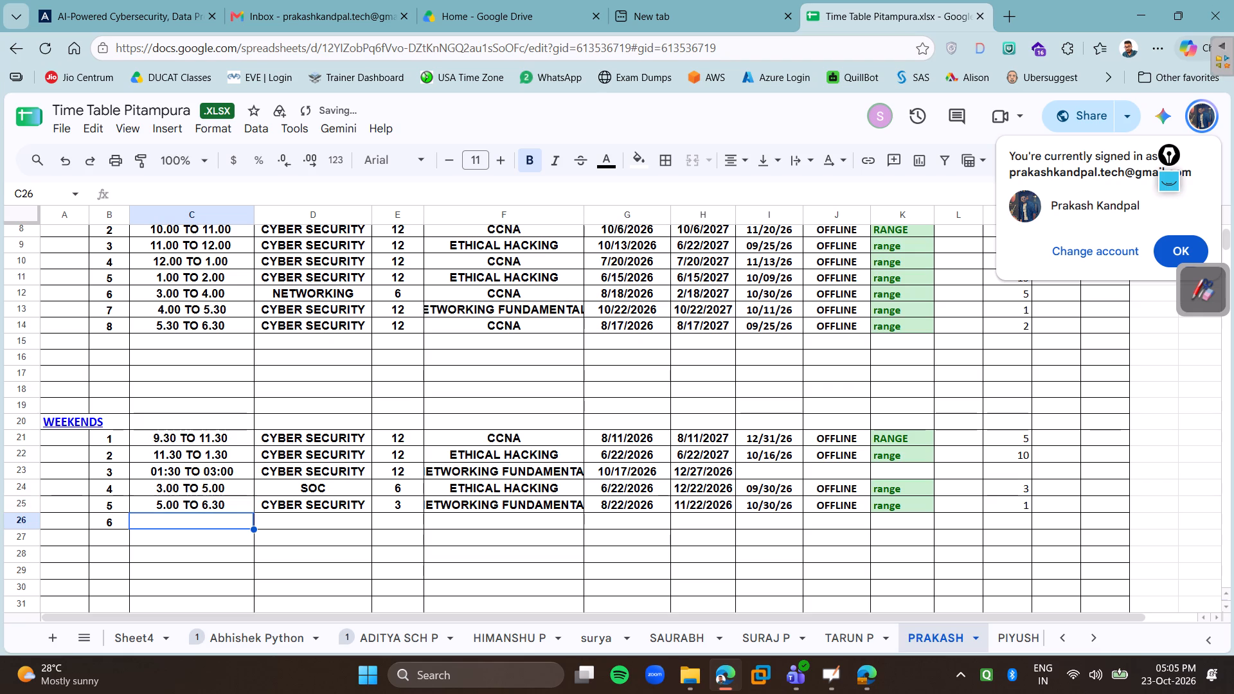
pyautogui.hotkey('ctrl', 's')
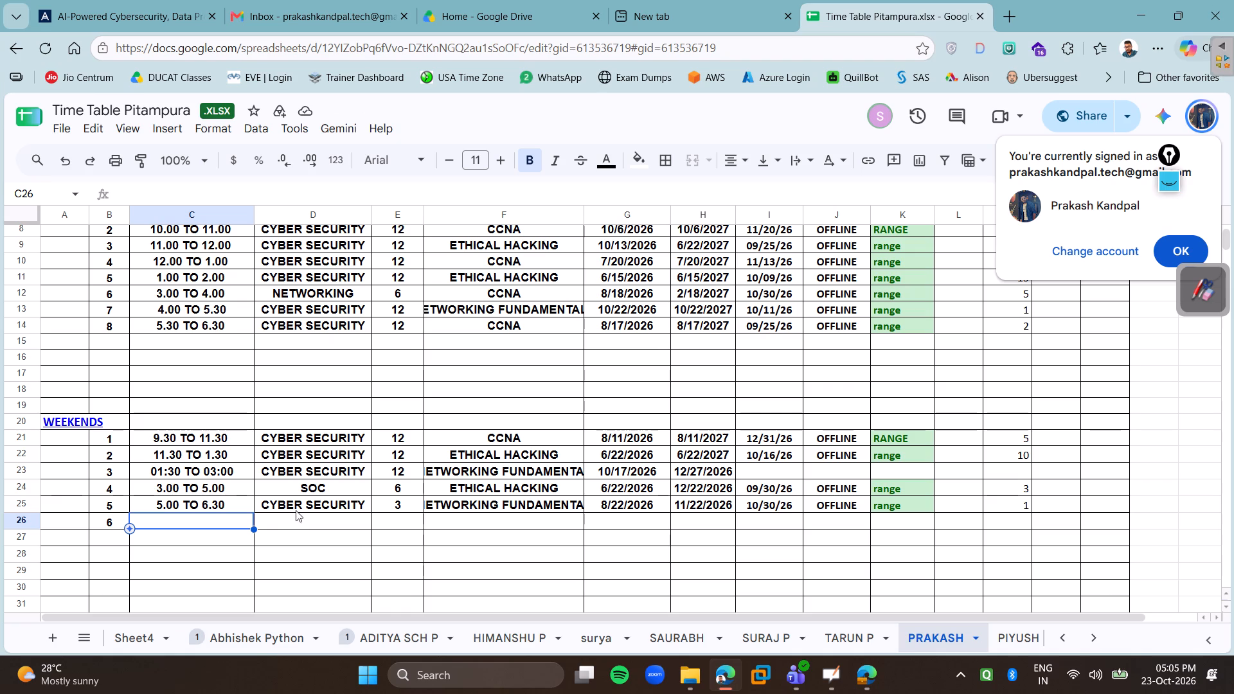
# Change the end time of the fifth weekend batch in C25 so its timing reads 5.00 TO 7:00.
pyautogui.doubleClick(210, 504)
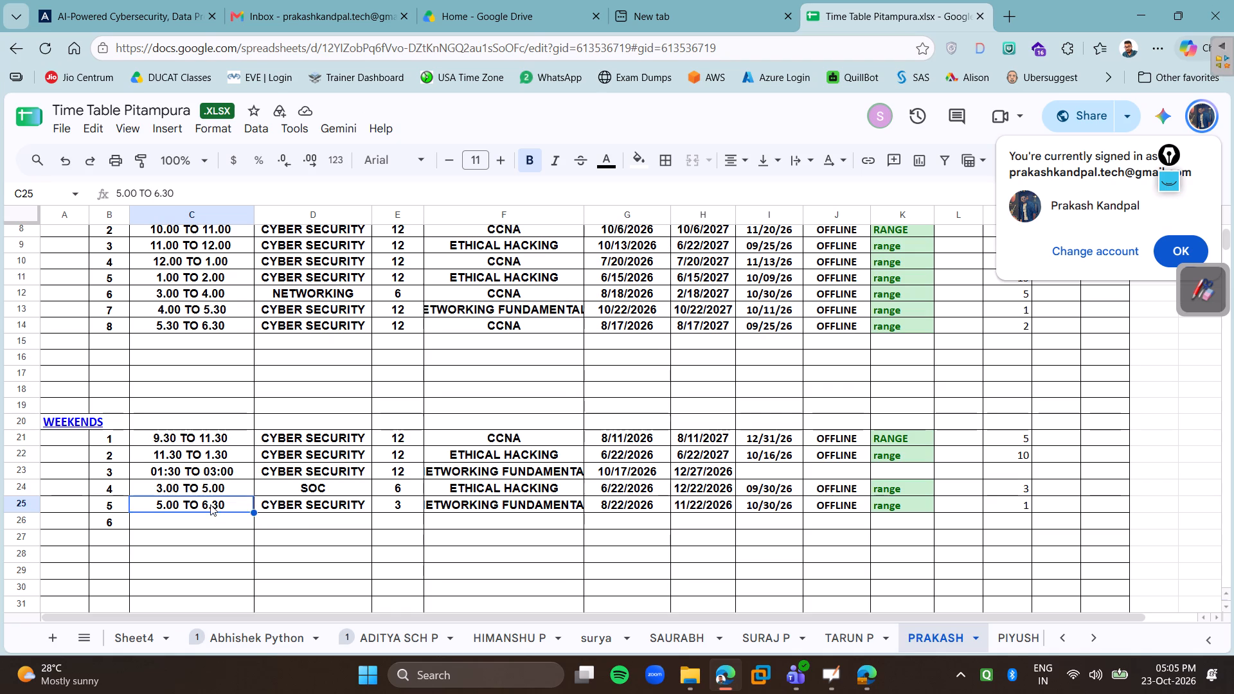
pyautogui.click(208, 505)
pyautogui.press('BackSpace')
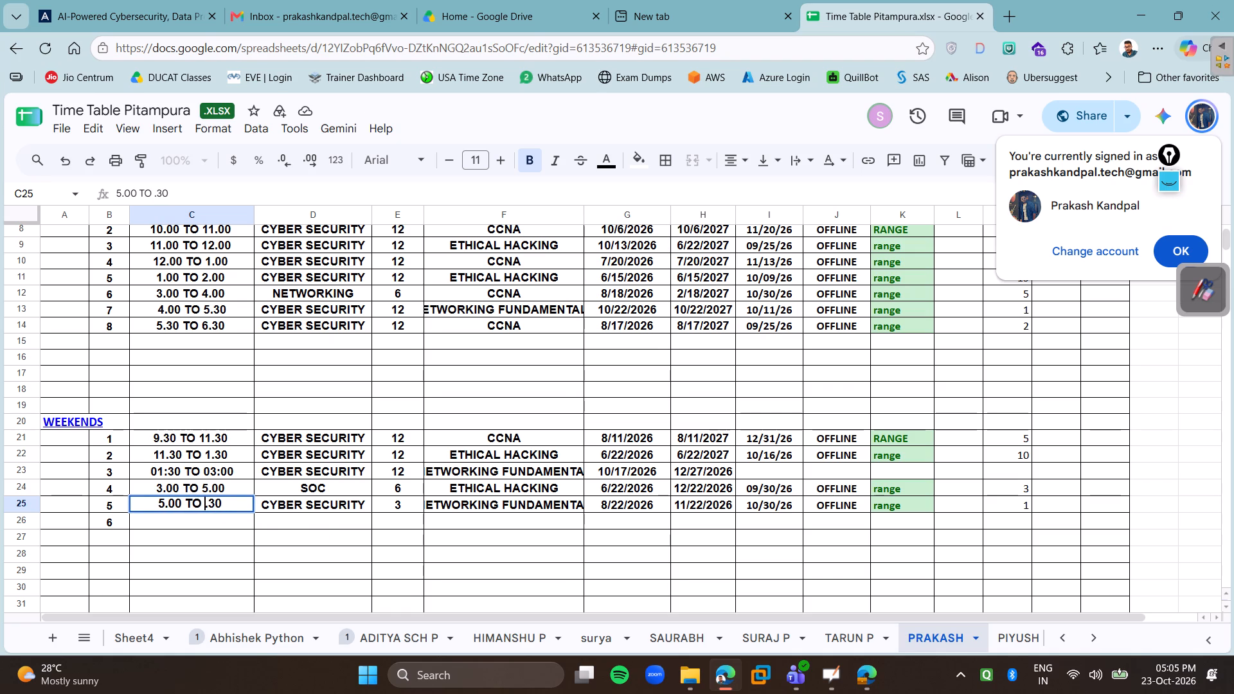
pyautogui.press('7')
pyautogui.press('Right')
pyautogui.press('Right')
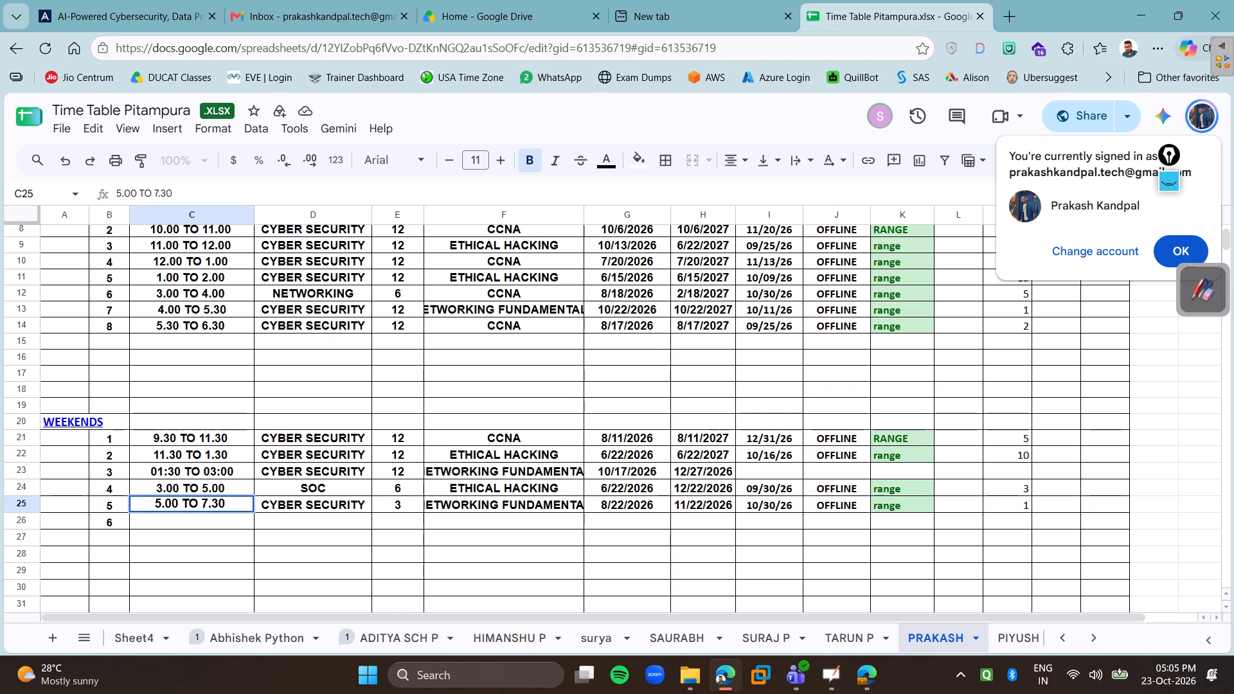
pyautogui.press('BackSpace')
pyautogui.press('0')
pyautogui.press('Left')
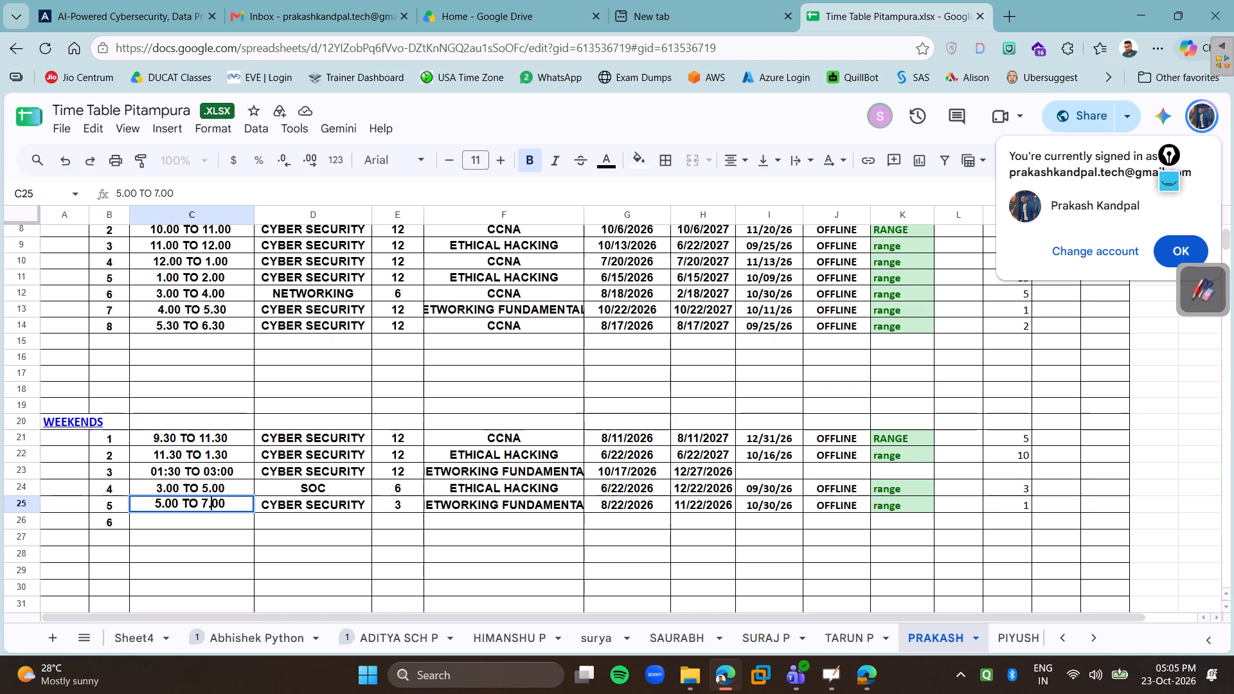
pyautogui.press('BackSpace')
pyautogui.hotkey('shift', ':')
pyautogui.press('Return')
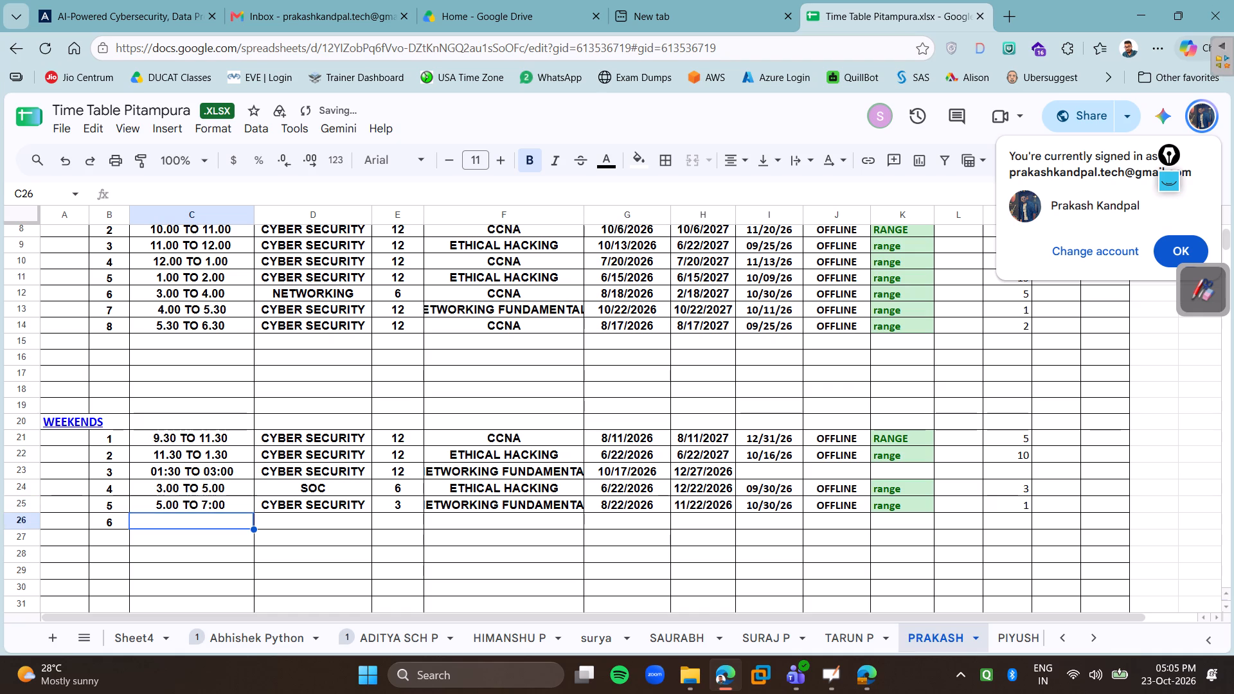
# Save the updated Time Table Pitampura spreadsheet, look over its weekday and weekend batch rows, and close it.
pyautogui.hotkey('ctrl', 's')
pyautogui.scroll(5, 335, 526)
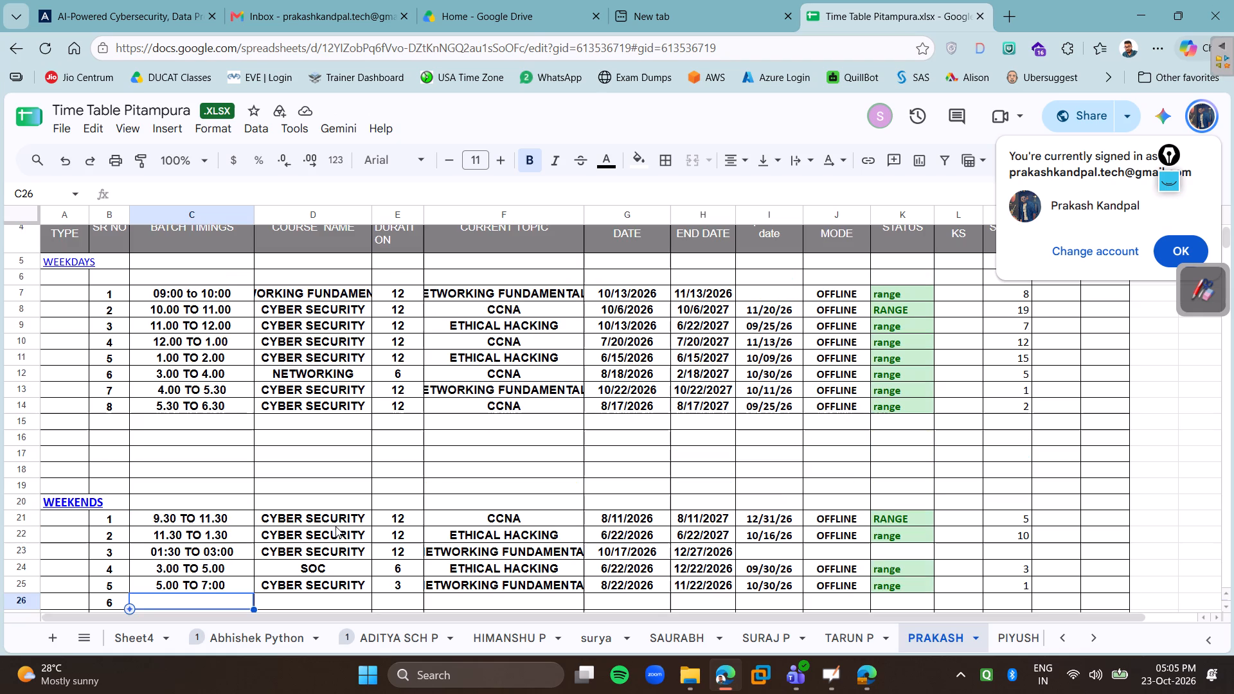
pyautogui.scroll(-1, 335, 526)
pyautogui.scroll(4, 335, 526)
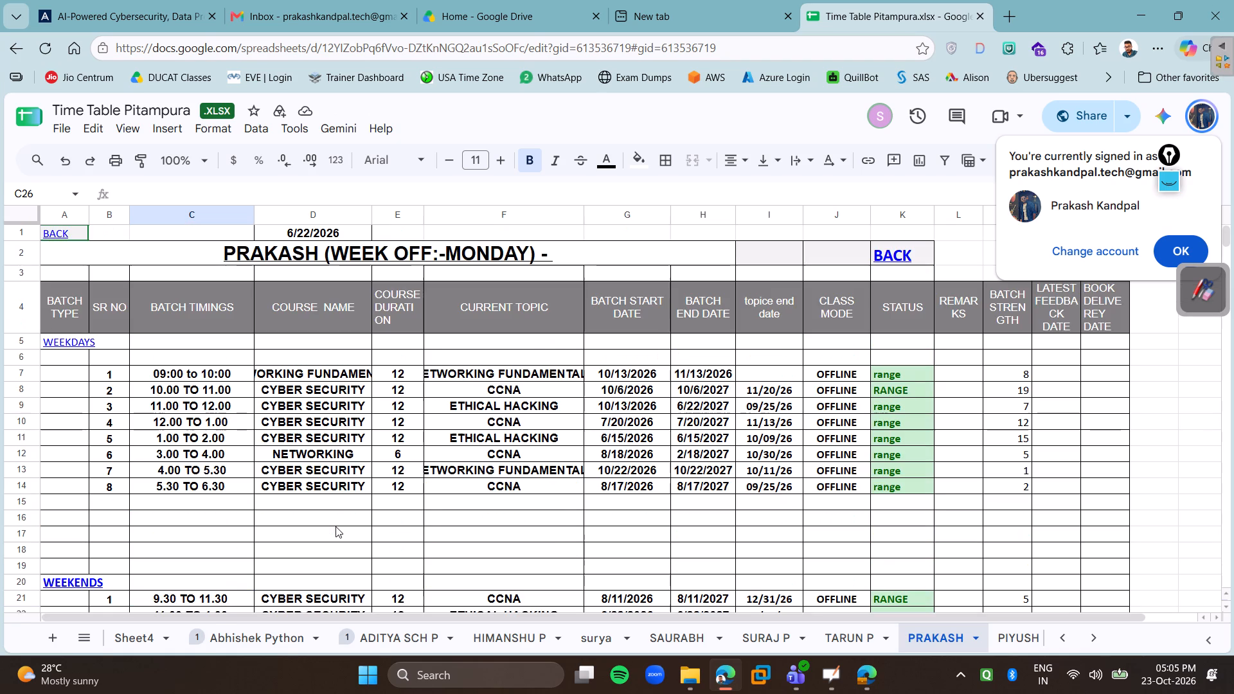
pyautogui.click(978, 19)
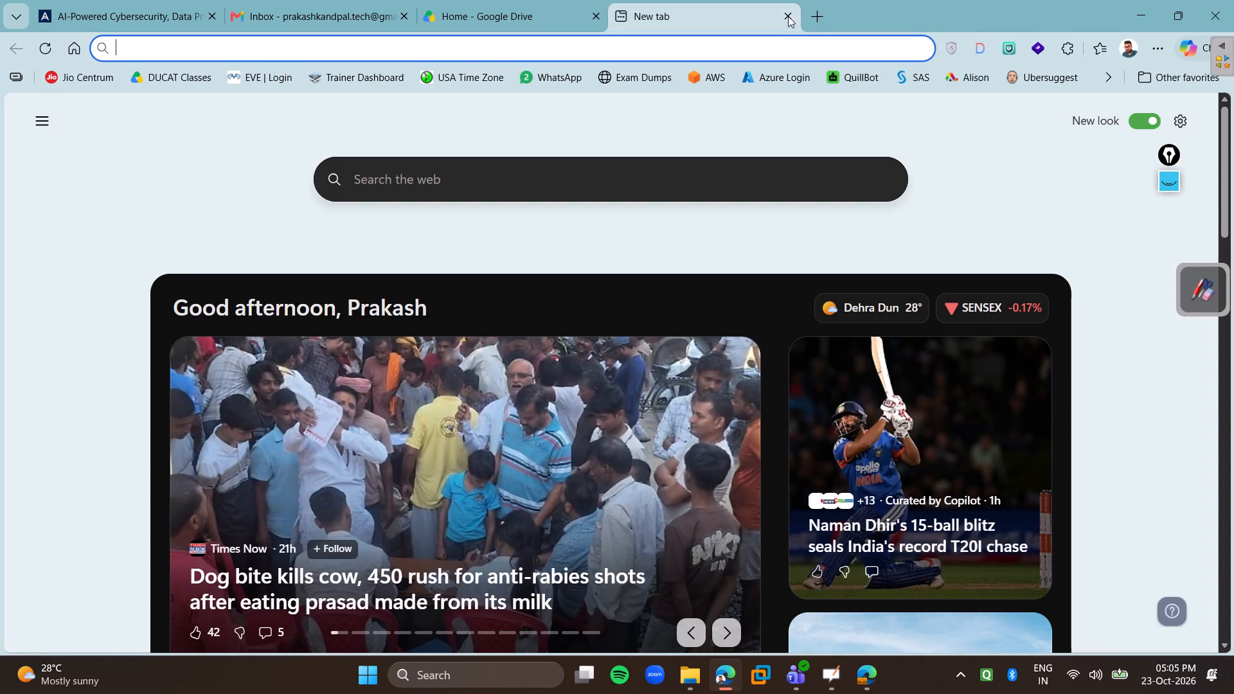